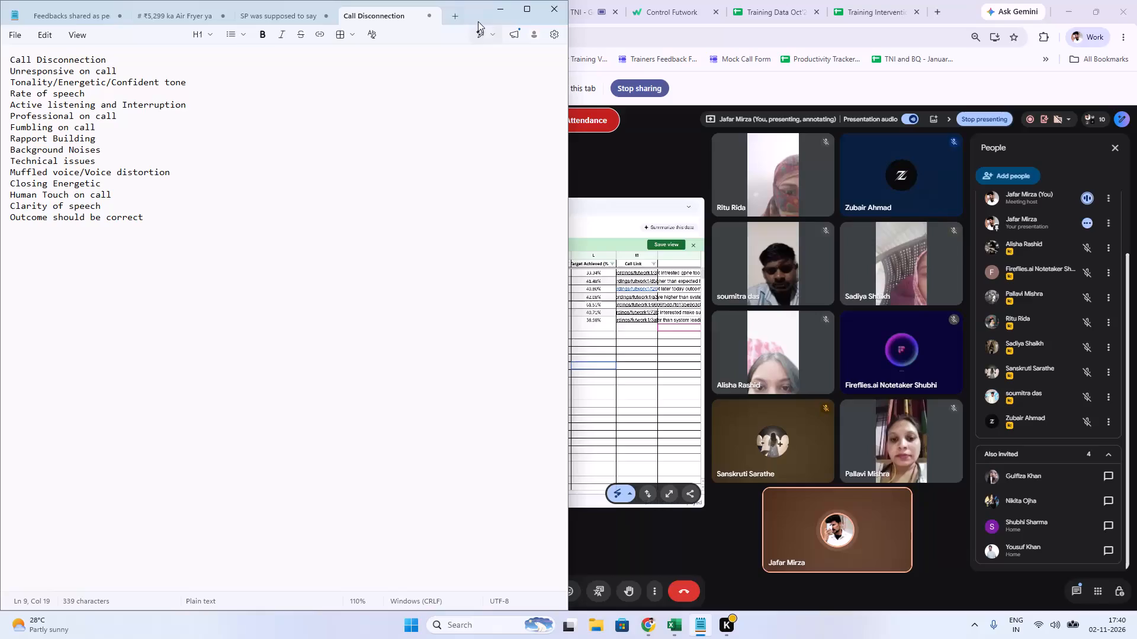
Move the Call Disconnection notes window over the meeting's participant tiles and shorten it, keeping the full checklist and the shared sheet's first columns in view.
{"action": "left_click_drag", "start_coordinate": [477, 20], "coordinate": [947, 20]}
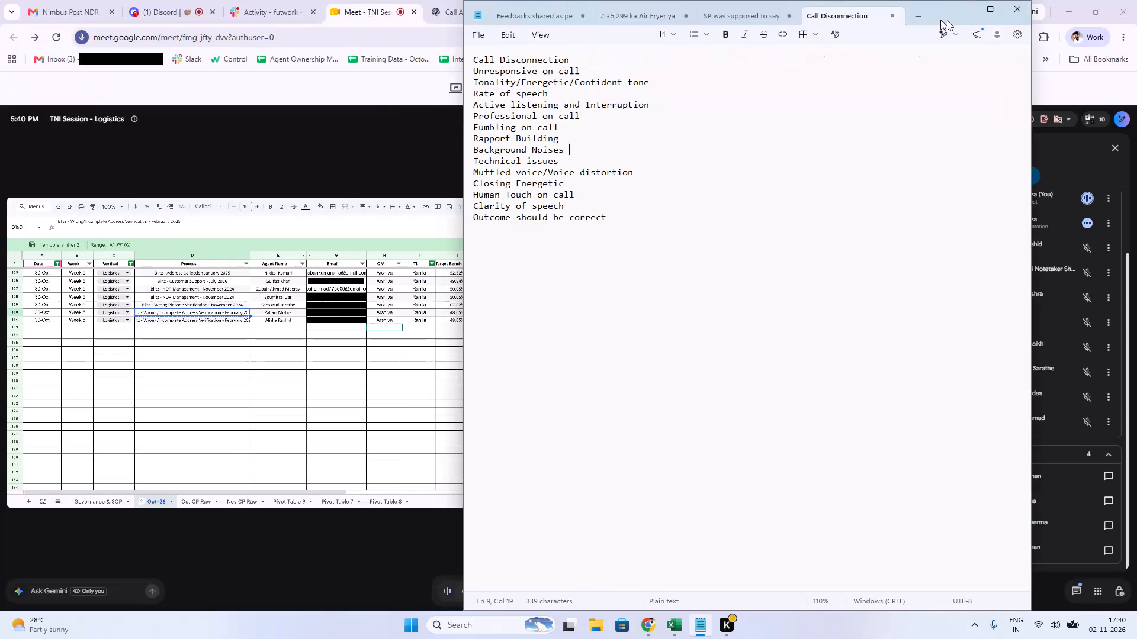
{"action": "left_click_drag", "start_coordinate": [947, 20], "coordinate": [1029, 17]}
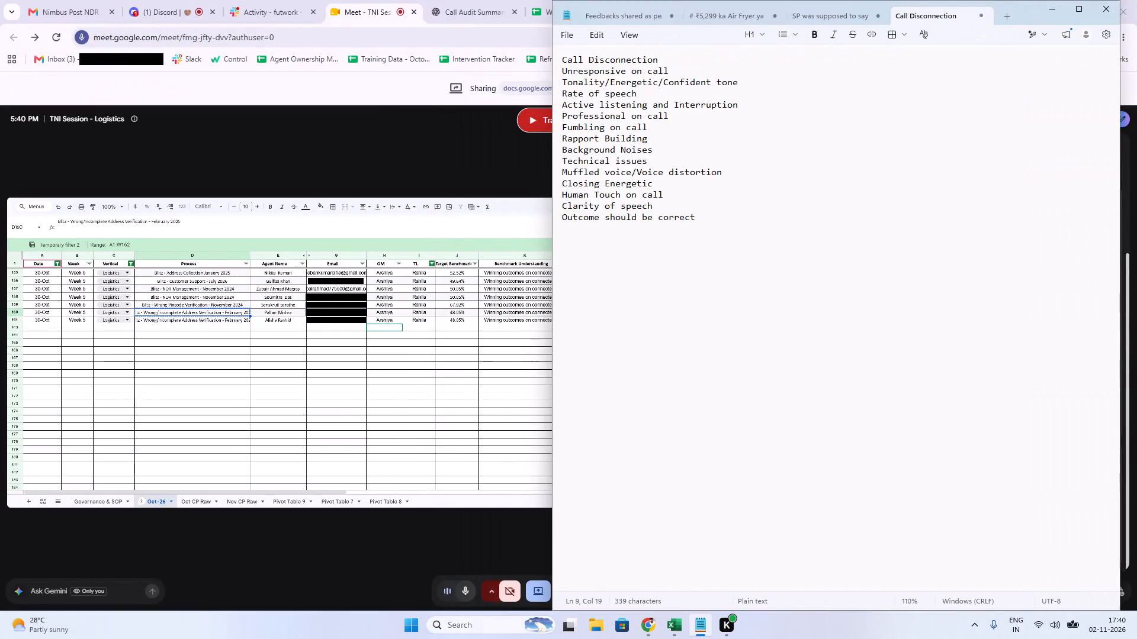
{"action": "left_click_drag", "start_coordinate": [553, 314], "coordinate": [615, 312]}
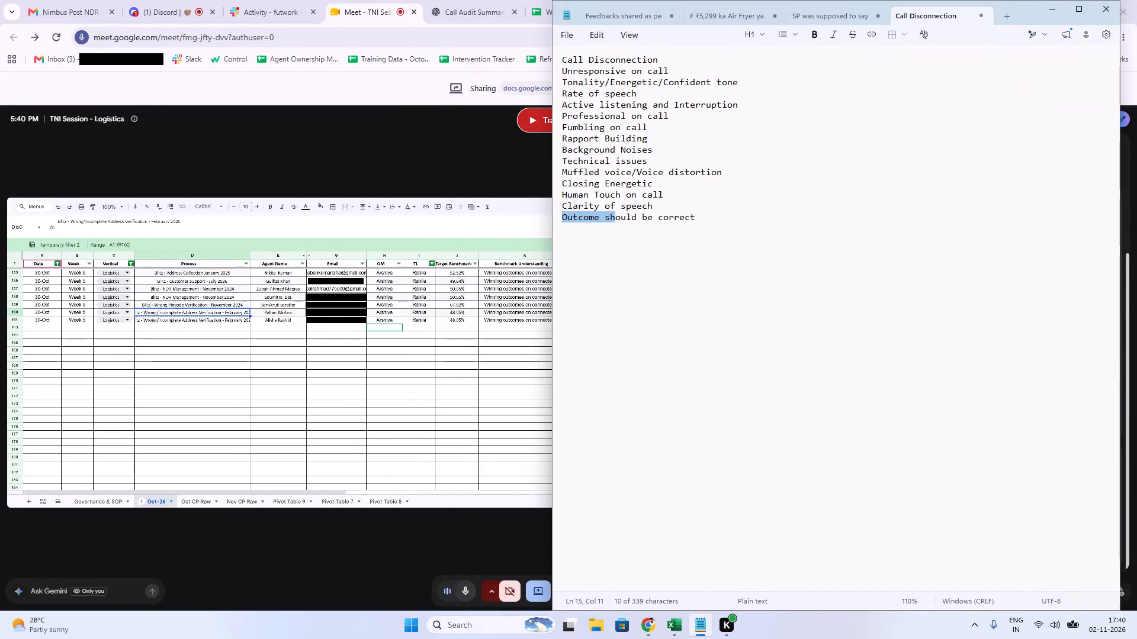
{"action": "left_click_drag", "start_coordinate": [791, 2], "coordinate": [784, 26]}
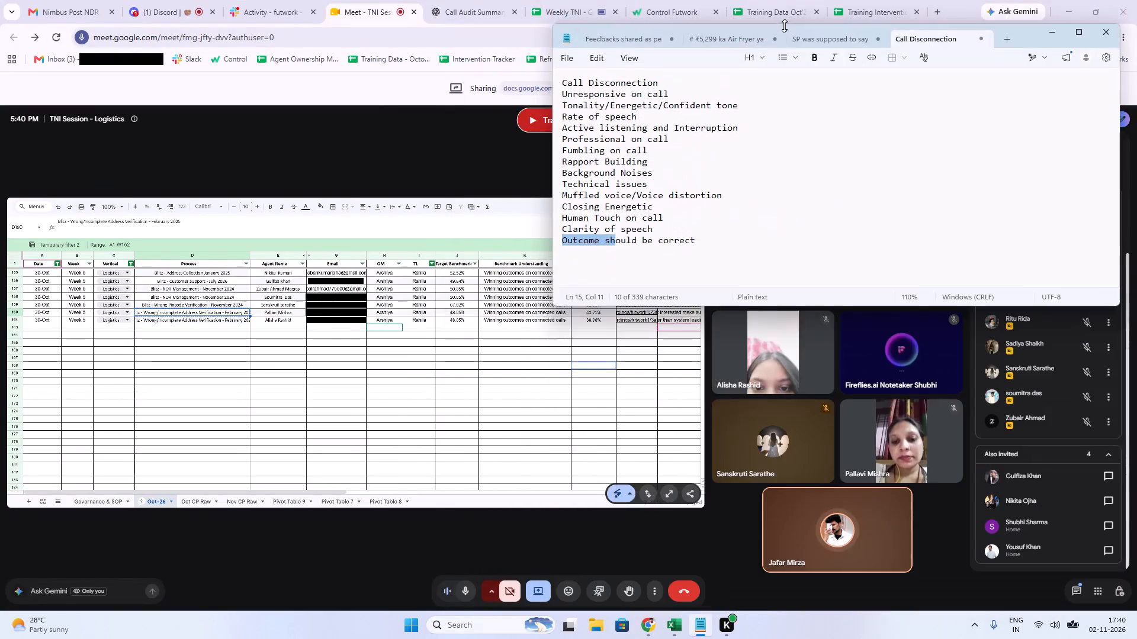
{"action": "left_click_drag", "start_coordinate": [784, 26], "coordinate": [784, 28]}
{"action": "left_click_drag", "start_coordinate": [1026, 41], "coordinate": [1028, 164]}
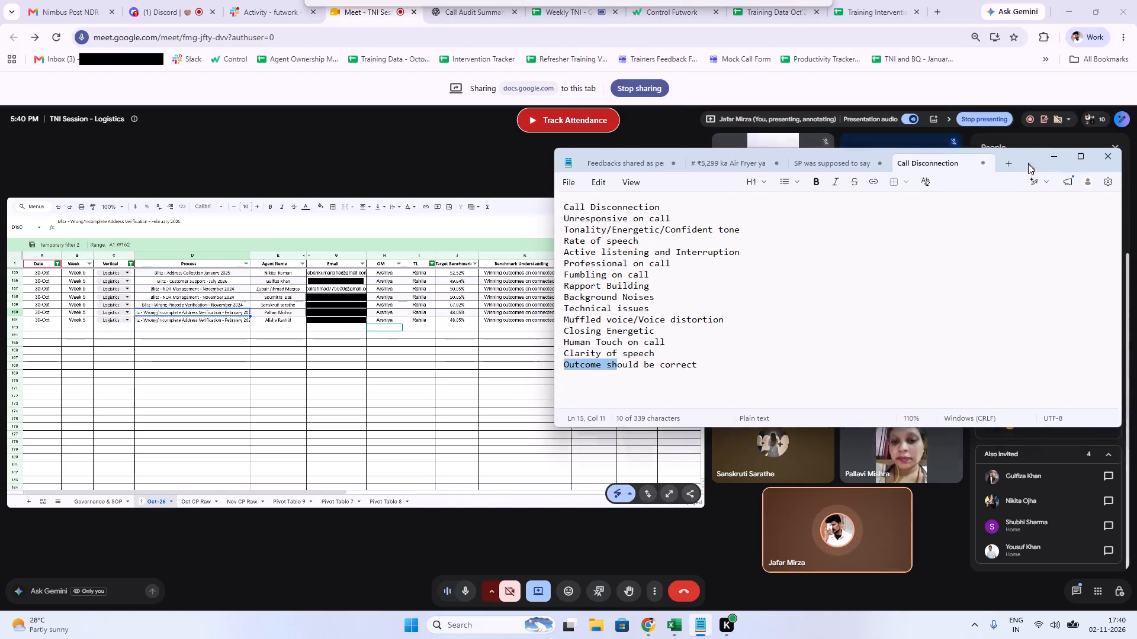
{"action": "left_click_drag", "start_coordinate": [1028, 164], "coordinate": [1040, 202]}
{"action": "left_click_drag", "start_coordinate": [1033, 187], "coordinate": [1033, 155]}
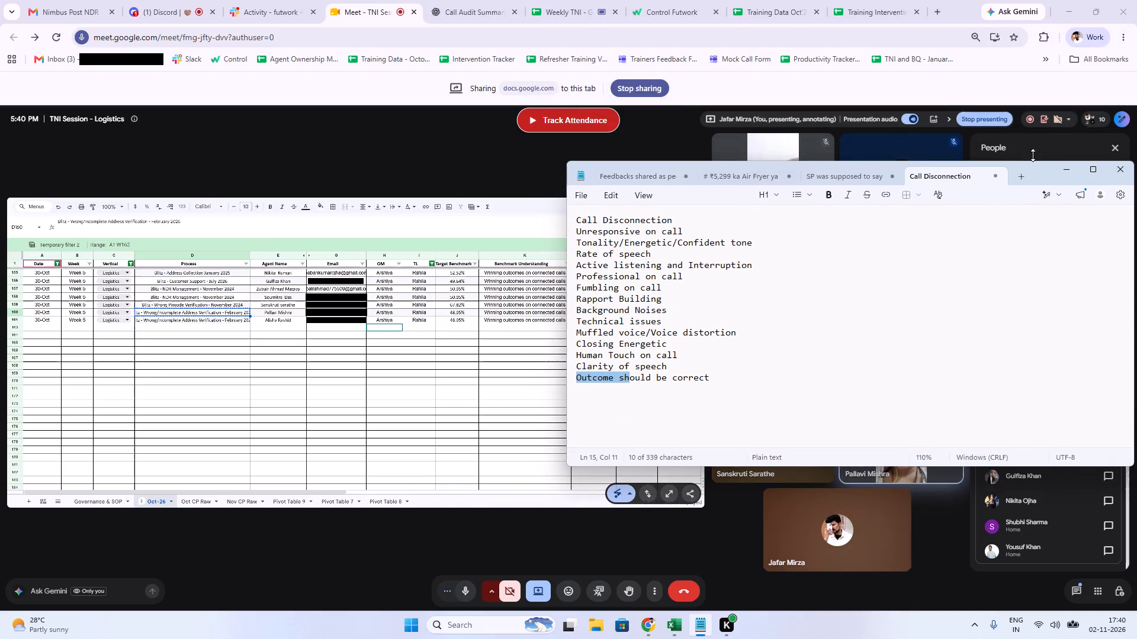
{"action": "left_click_drag", "start_coordinate": [1033, 155], "coordinate": [1030, 129]}
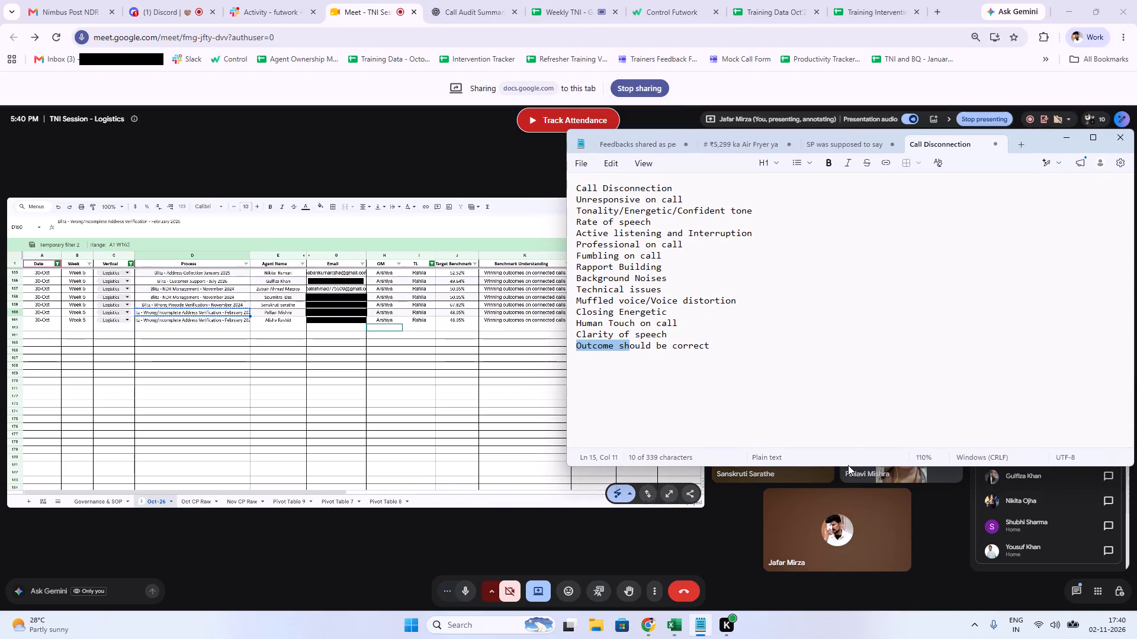
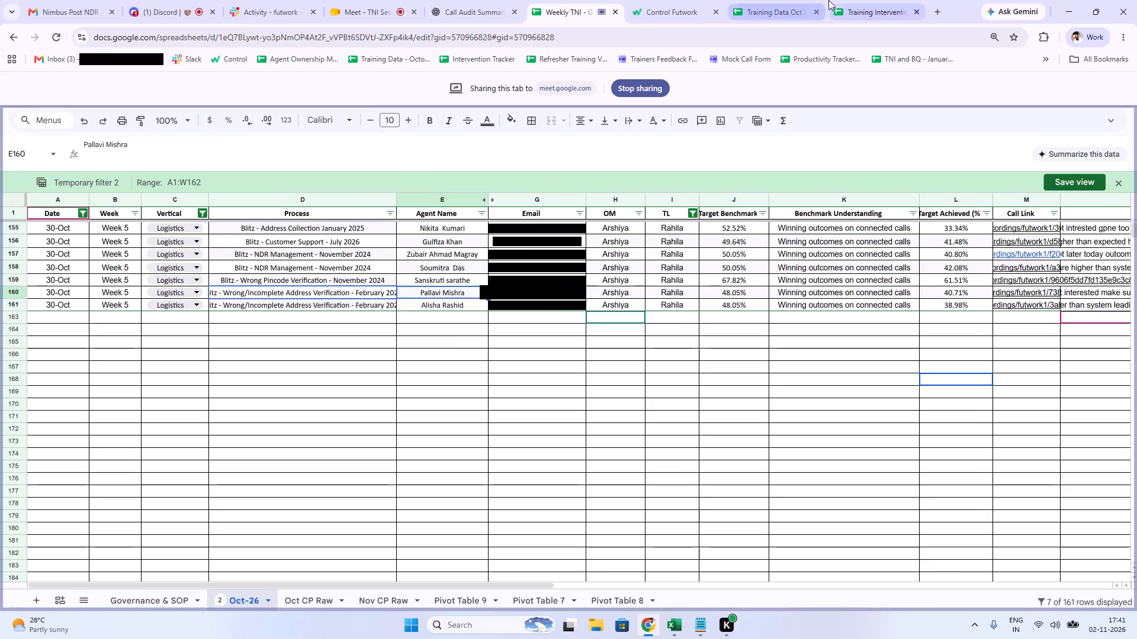
Switch to the Call Audit Summary conversation in ChatGPT to view the point-wise call audit feedback.
{"action": "left_click", "coordinate": [512, 0]}
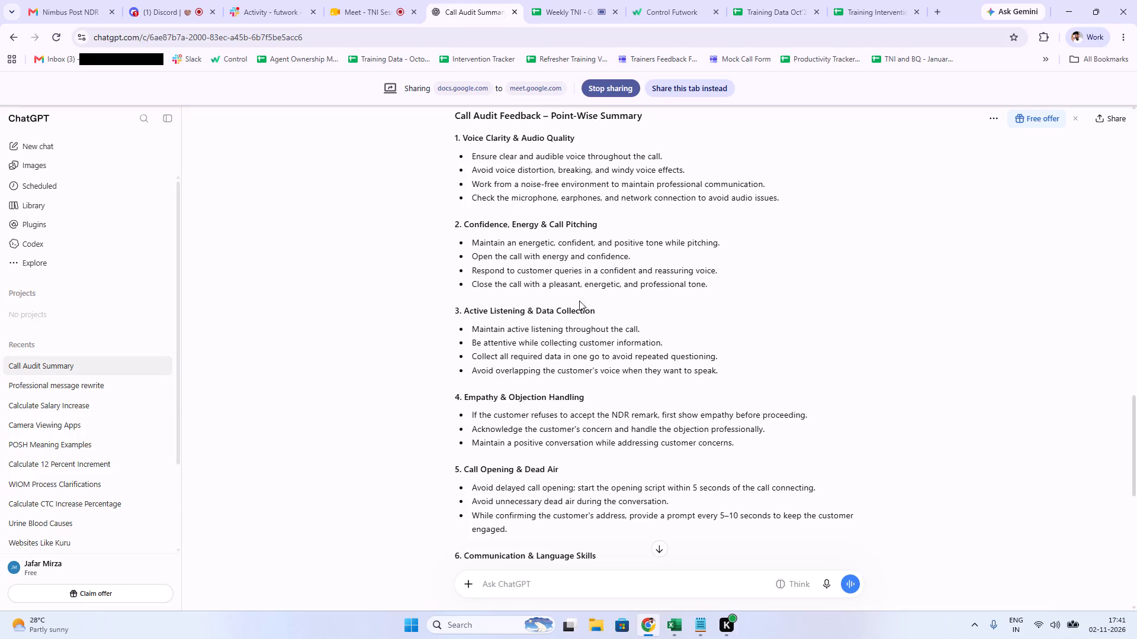
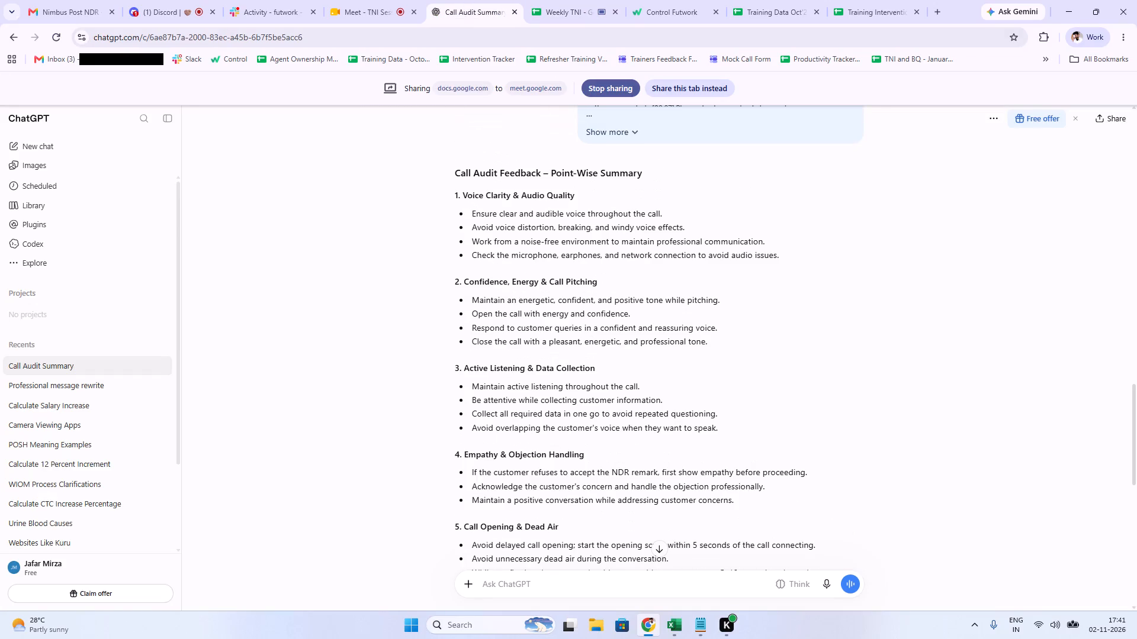
Review the point-wise call audit feedback through the Call Opening & Dead Air section.
{"action": "scroll", "coordinate": [634, 324], "scroll_direction": "down", "scroll_amount": 1}
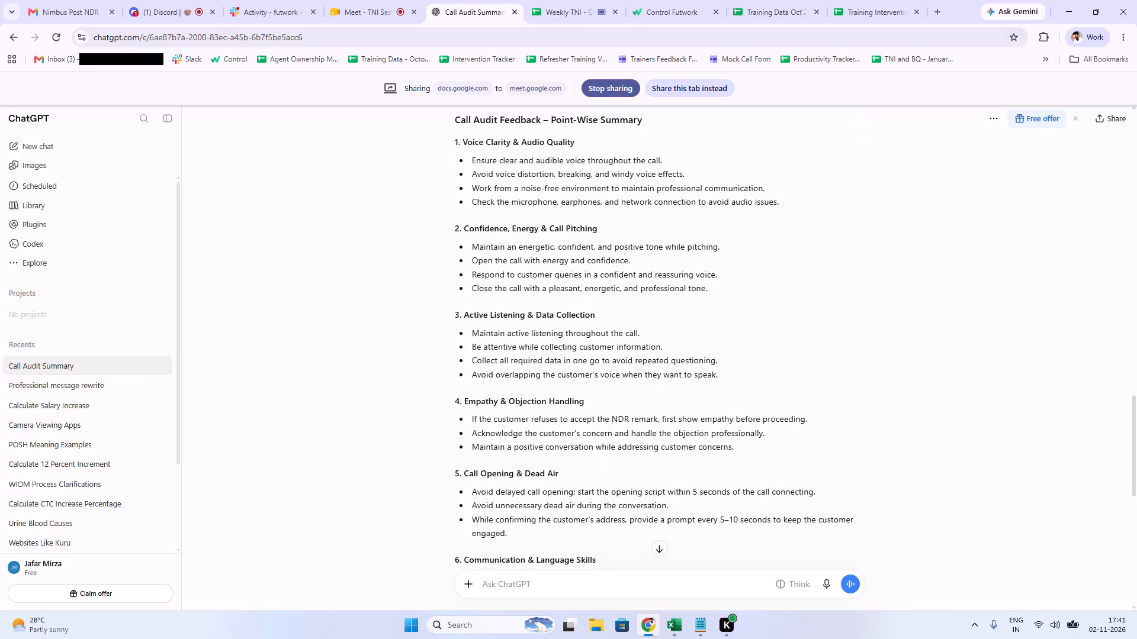
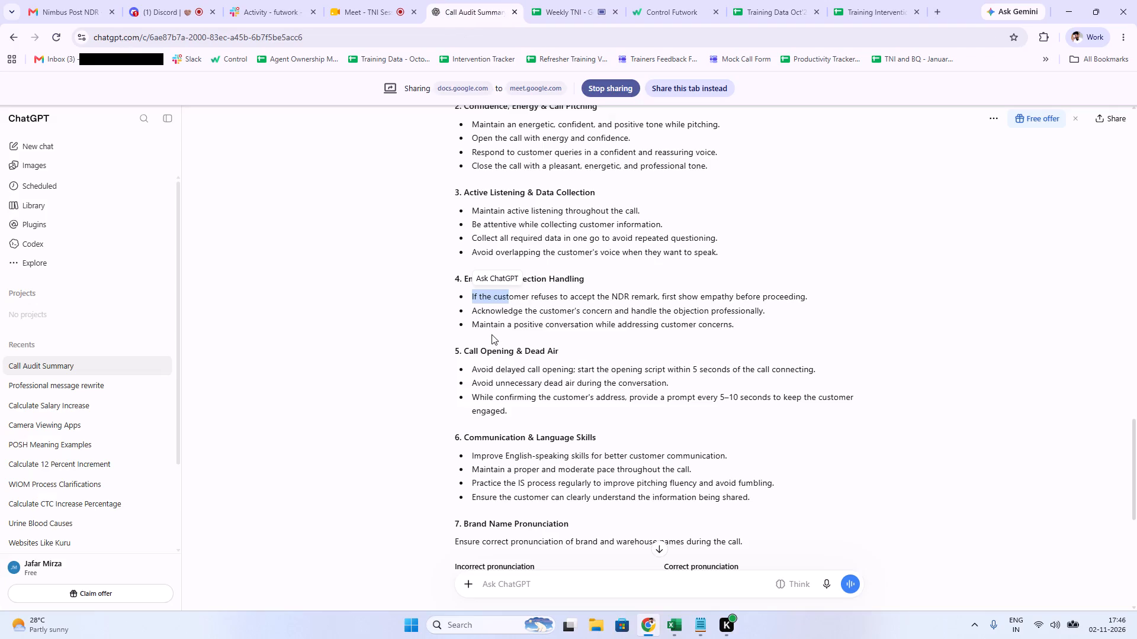
Highlight the Call Opening & Dead Air heading in the call audit summary to review that section.
{"action": "triple_click", "coordinate": [509, 347]}
{"action": "left_click", "coordinate": [509, 347]}
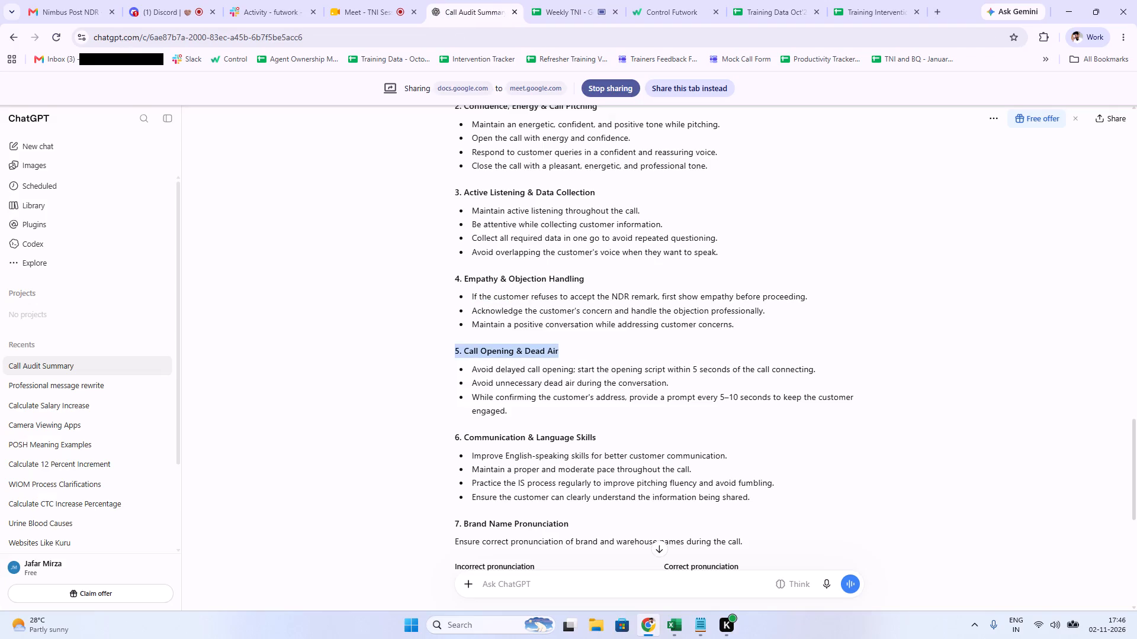
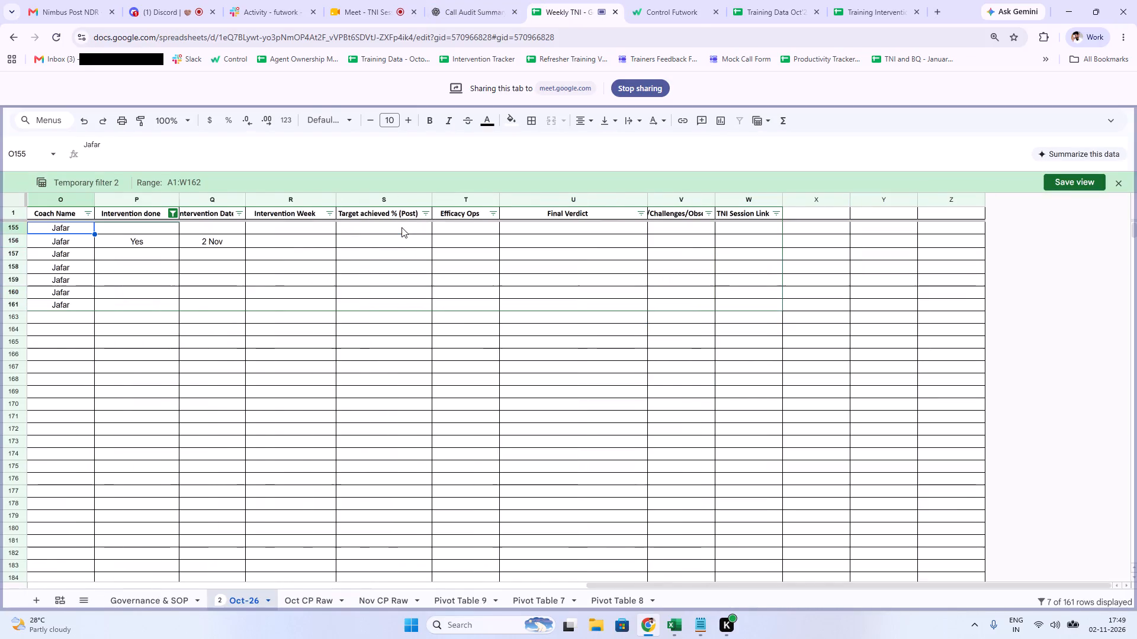
Mark Intervention done as No for the first filtered row, row 155, in the Oct-26 sheet.
{"action": "key", "text": "Right"}
{"action": "key", "text": "shift+n"}
{"action": "key", "text": "Return"}
{"action": "key", "text": "Up"}
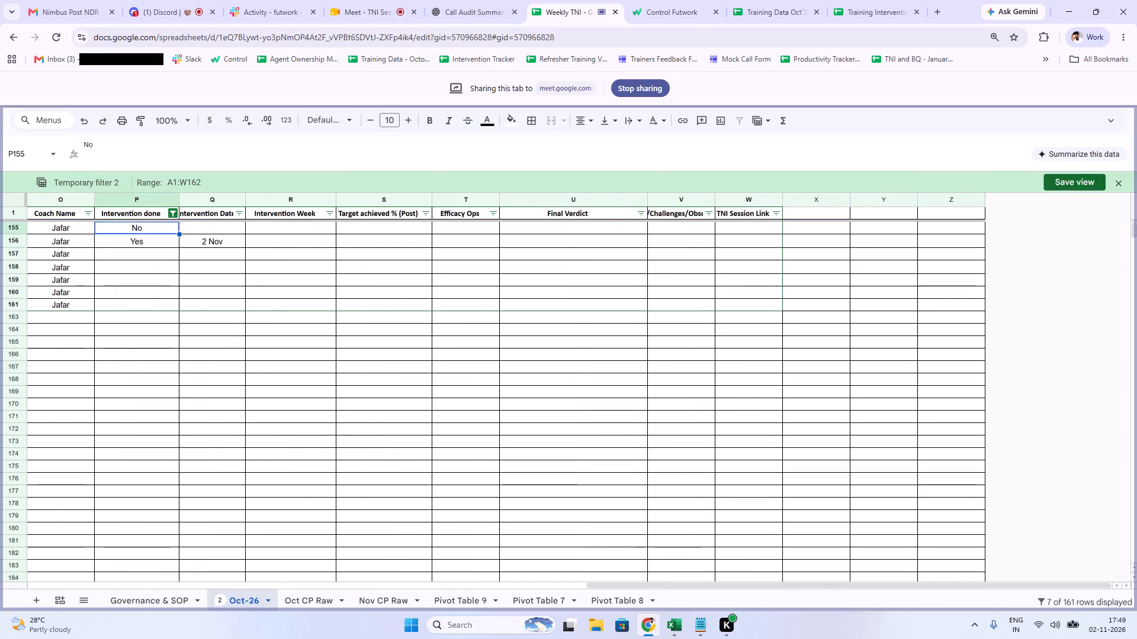
Add the comment "SP did not join meeting" to the Intervention done cell of row 155.
{"action": "right_click", "coordinate": [152, 229]}
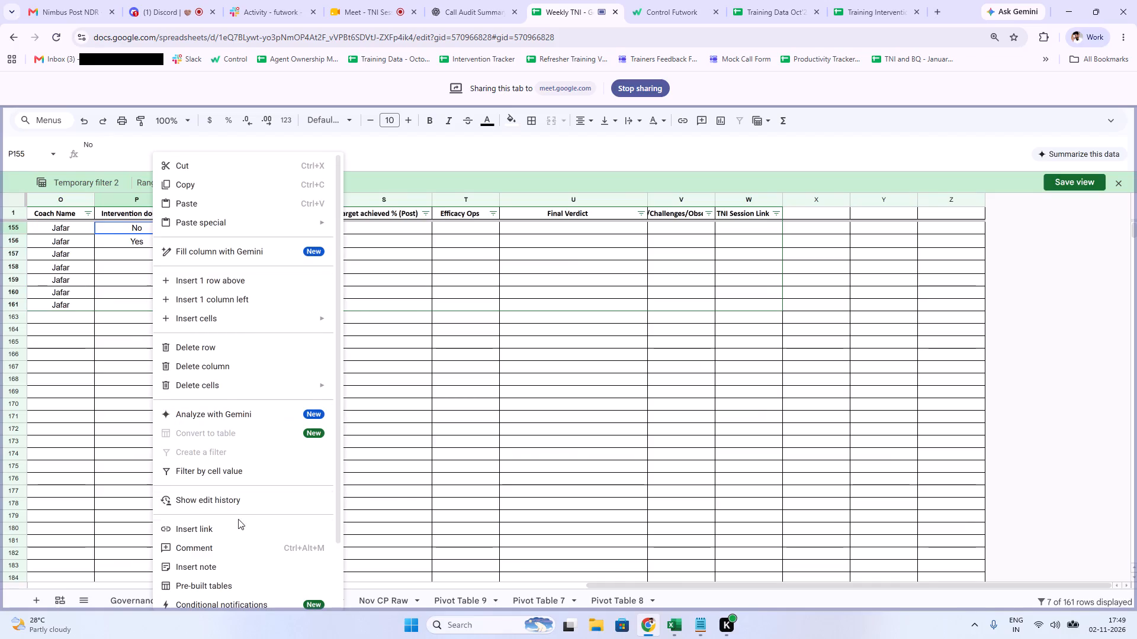
{"action": "left_click", "coordinate": [230, 547]}
{"action": "type", "text": "SP dd=i"}
{"action": "key", "text": "BackSpace"}
{"action": "key", "text": "BackSpace"}
{"action": "key", "text": "BackSpace"}
{"action": "type", "text": "id not join meeting"}
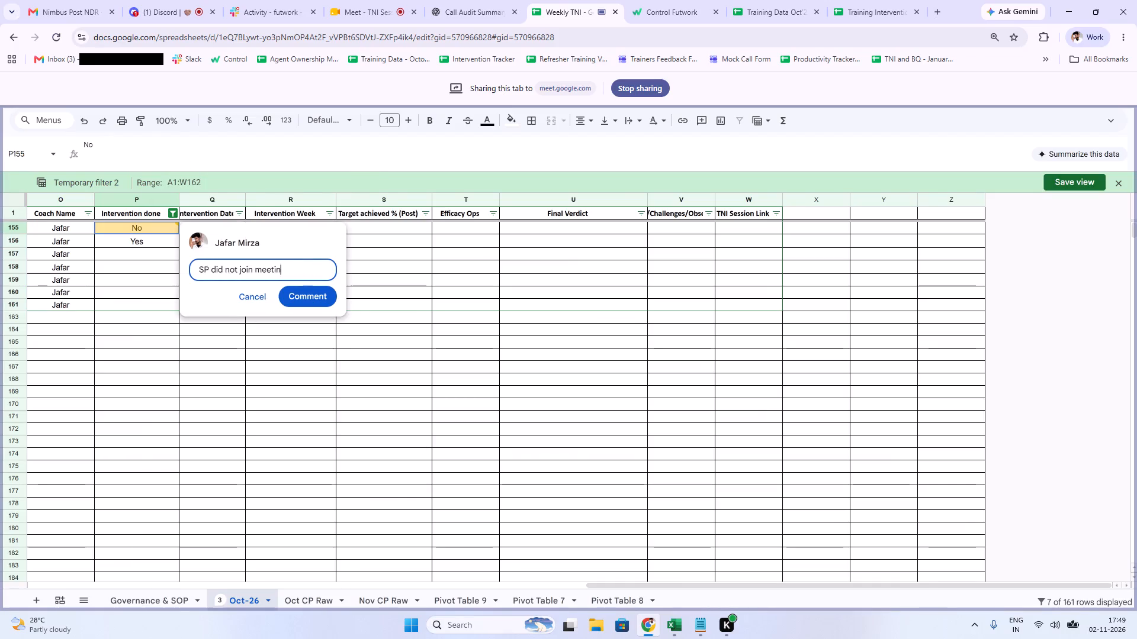
{"action": "key", "text": "space"}
{"action": "key", "text": "Return"}
{"action": "left_click", "coordinate": [295, 312]}
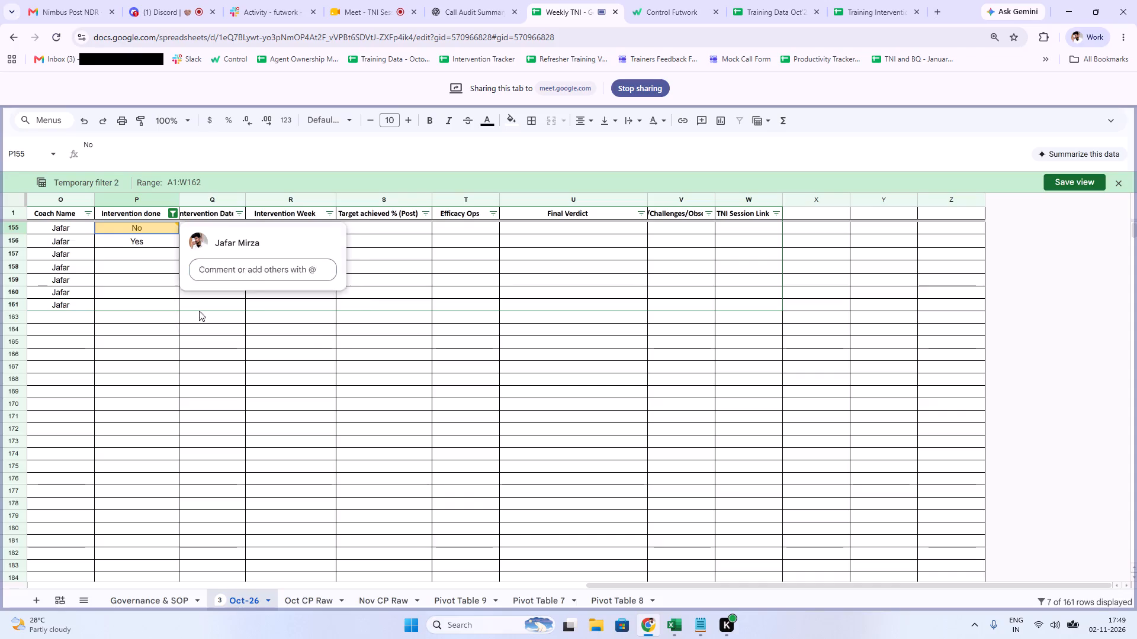
Examine the filtered 30-Oct Logistics rows from the Intervention done entries back to their date, process and agent details.
{"action": "left_click", "coordinate": [158, 269]}
{"action": "key", "text": "ctrl+Down"}
{"action": "key", "text": "ctrl+Up"}
{"action": "key", "text": "ctrl+Up"}
{"action": "key", "text": "Down"}
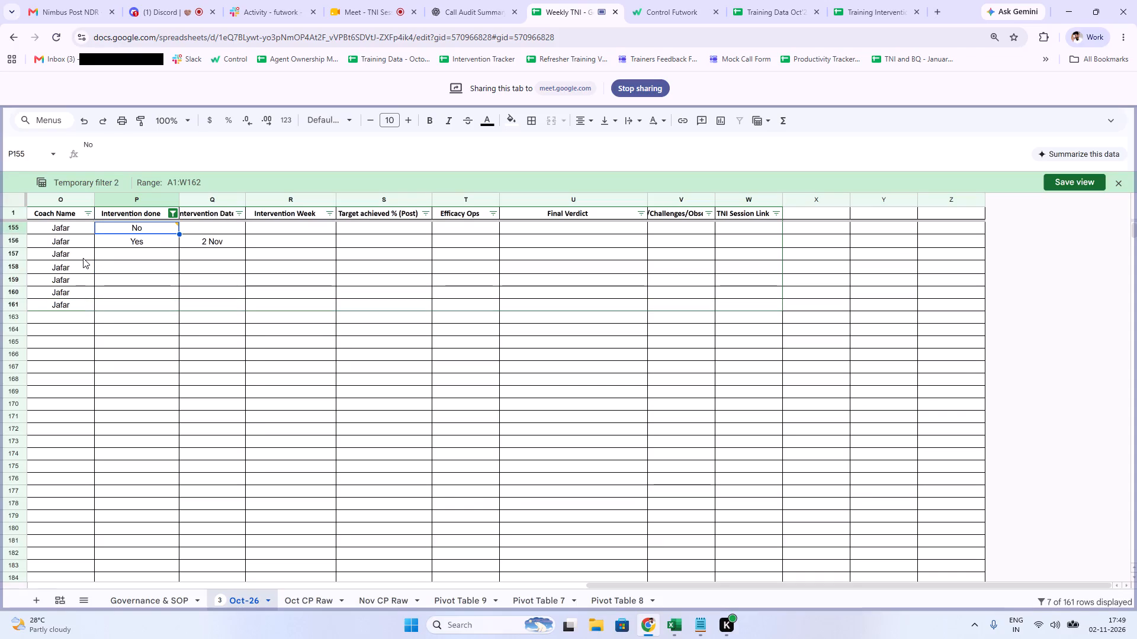
{"action": "key", "text": "ctrl+Up"}
{"action": "key", "text": "Down"}
{"action": "key", "text": "Down"}
{"action": "key", "text": "ctrl+Down"}
{"action": "key", "text": "ctrl+Up"}
{"action": "key", "text": "Down"}
{"action": "key", "text": "ctrl+Left"}
{"action": "key", "text": "ctrl+Left"}
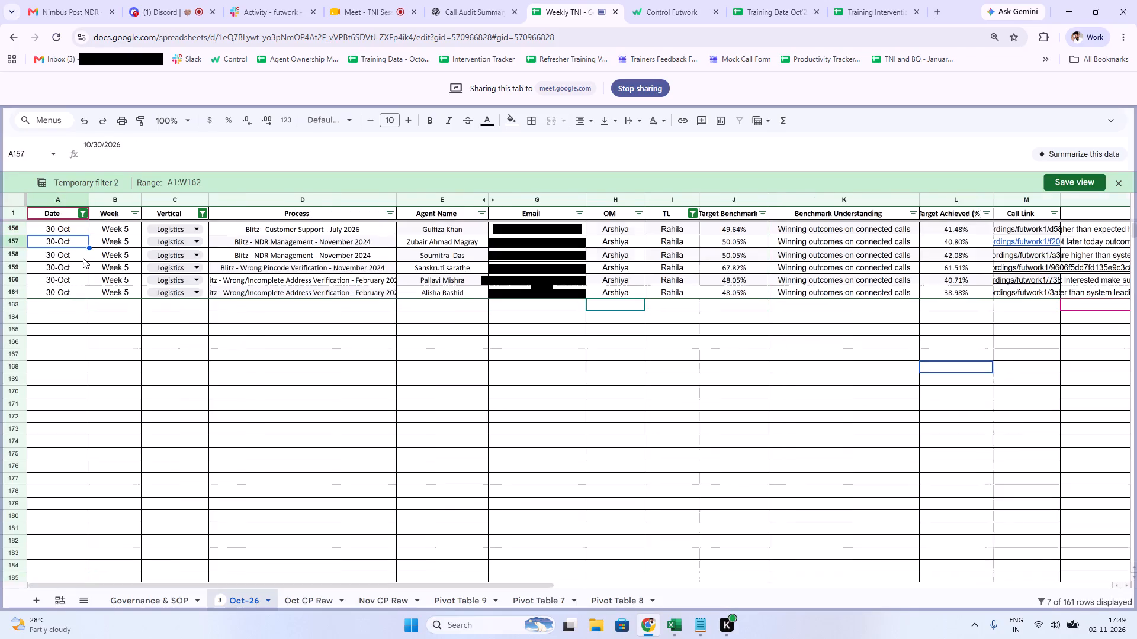
{"action": "key", "text": "ctrl+Left"}
{"action": "key", "text": "ctrl+Up"}
{"action": "key", "text": "Down"}
{"action": "key", "text": "Down"}
{"action": "key", "text": "Up"}
{"action": "key", "text": "Up"}
{"action": "key", "text": "Down"}
{"action": "key", "text": "Right"}
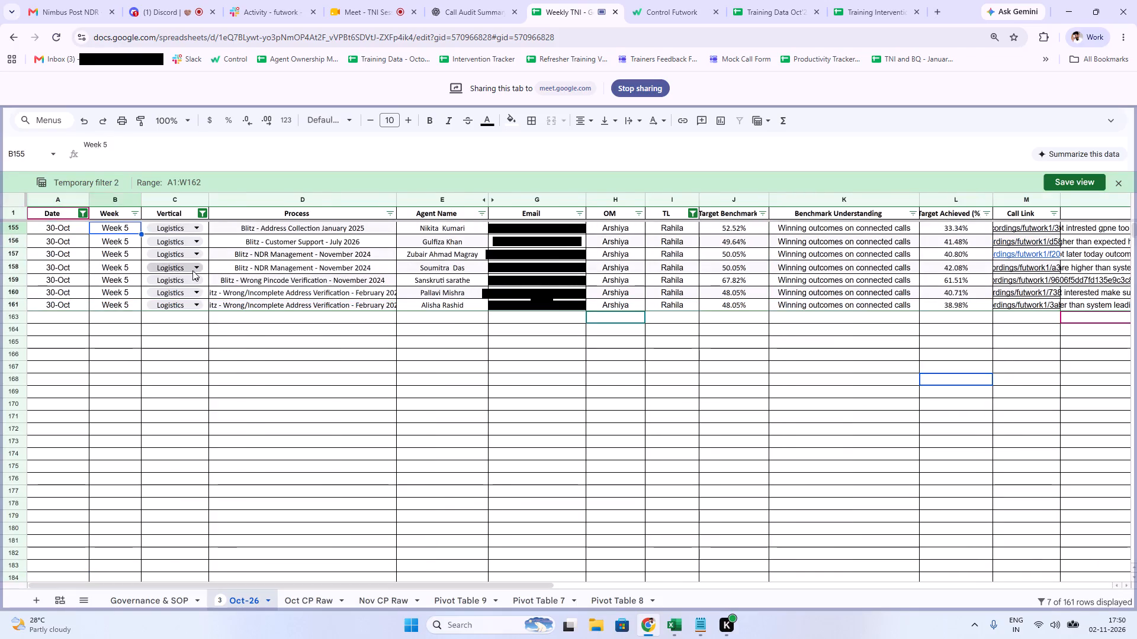
{"action": "key", "text": "Right"}
Review row 157, the first Blitz NDR Management agent, across its agent details and target benchmark.
{"action": "left_click", "coordinate": [458, 257]}
{"action": "key", "text": "ctrl+Left"}
{"action": "key", "text": "ctrl+Right"}
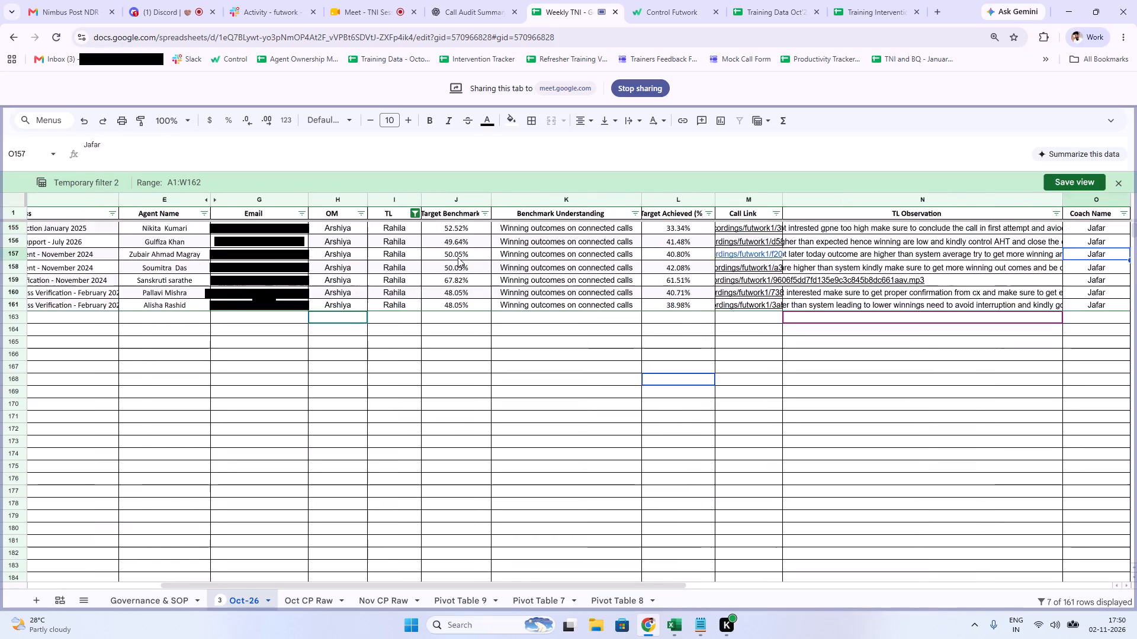
{"action": "key", "text": "ctrl+Left"}
{"action": "key", "text": "Right"}
{"action": "key", "text": "Right"}
{"action": "key", "text": "Right"}
{"action": "key", "text": "Right"}
{"action": "key", "text": "Right"}
{"action": "key", "text": "Right"}
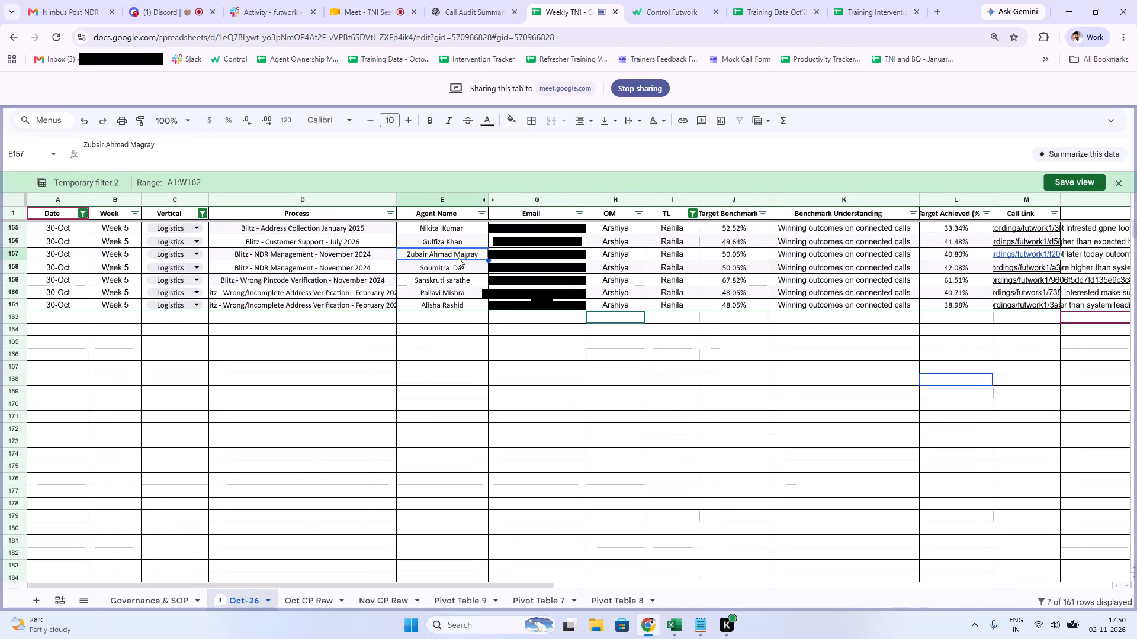
{"action": "key", "text": "Right"}
{"action": "key", "text": "Right"}
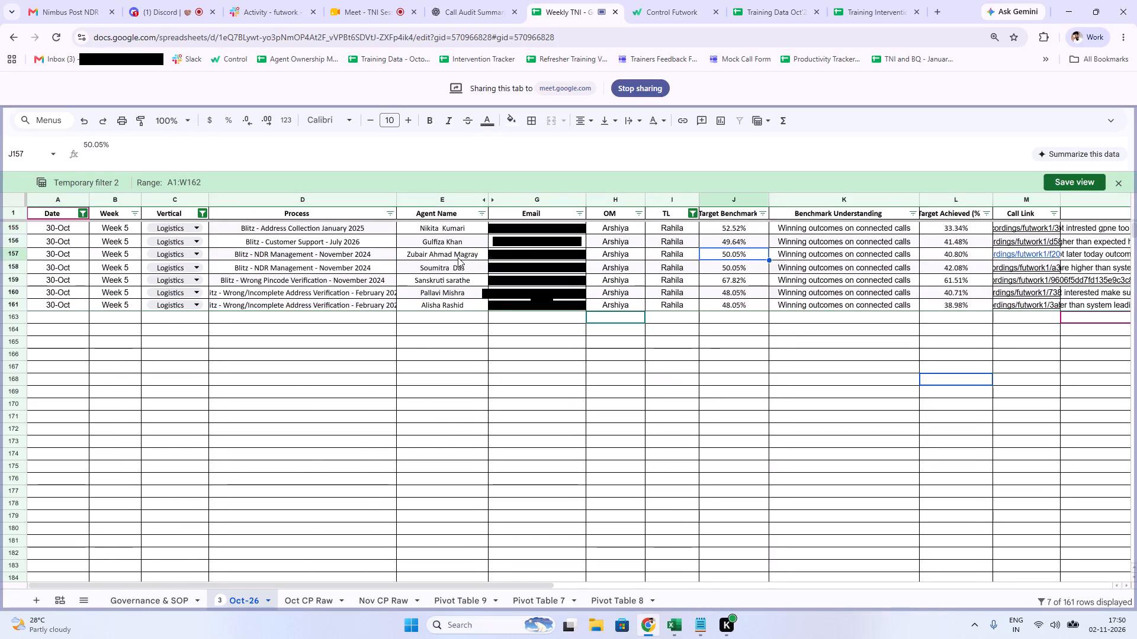
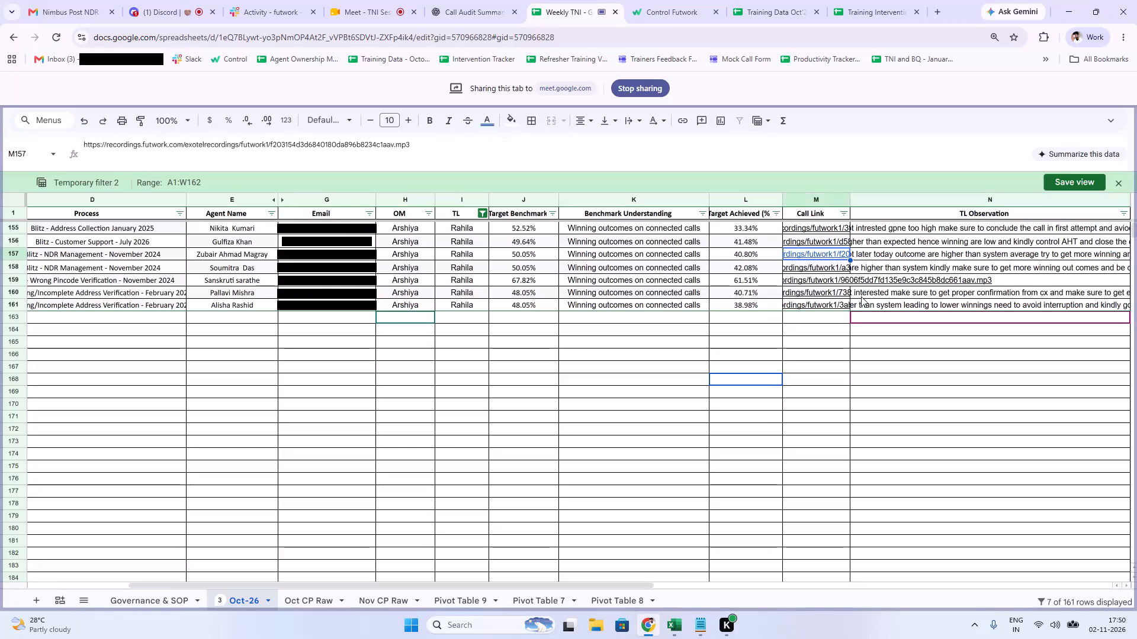
Compare row 157's target benchmark with its benchmark understanding and target achieved percentage.
{"action": "key", "text": "Left"}
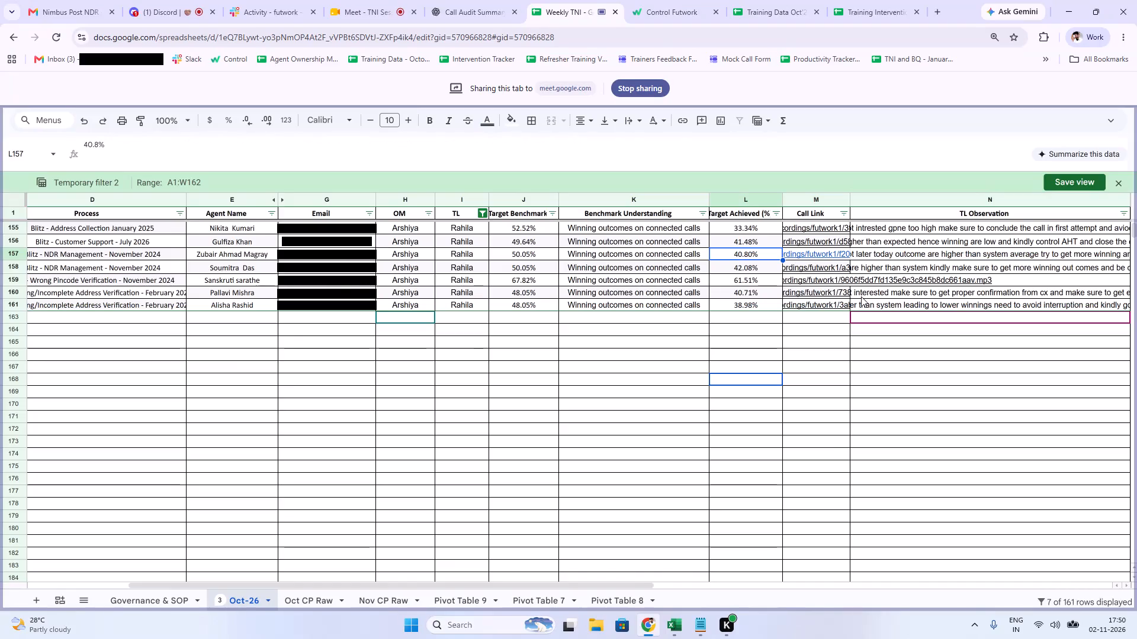
{"action": "key", "text": "Left"}
{"action": "key", "text": "Left"}
{"action": "key", "text": "Right"}
{"action": "key", "text": "Left"}
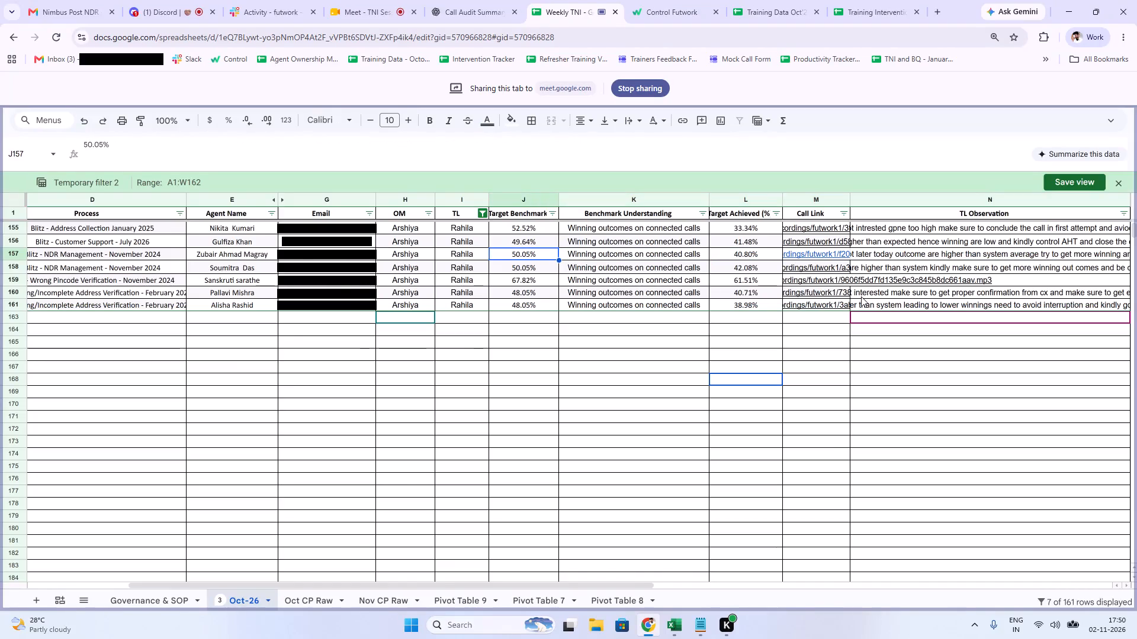
{"action": "key", "text": "Right"}
{"action": "key", "text": "Right"}
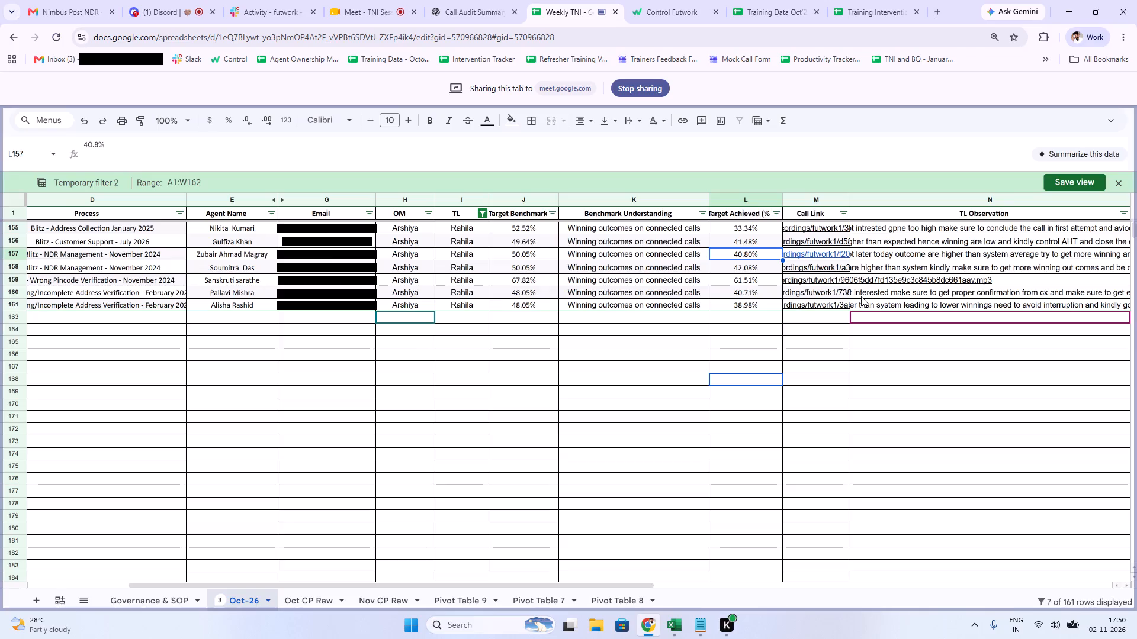
{"action": "key", "text": "Right"}
{"action": "key", "text": "Left"}
{"action": "key", "text": "Left"}
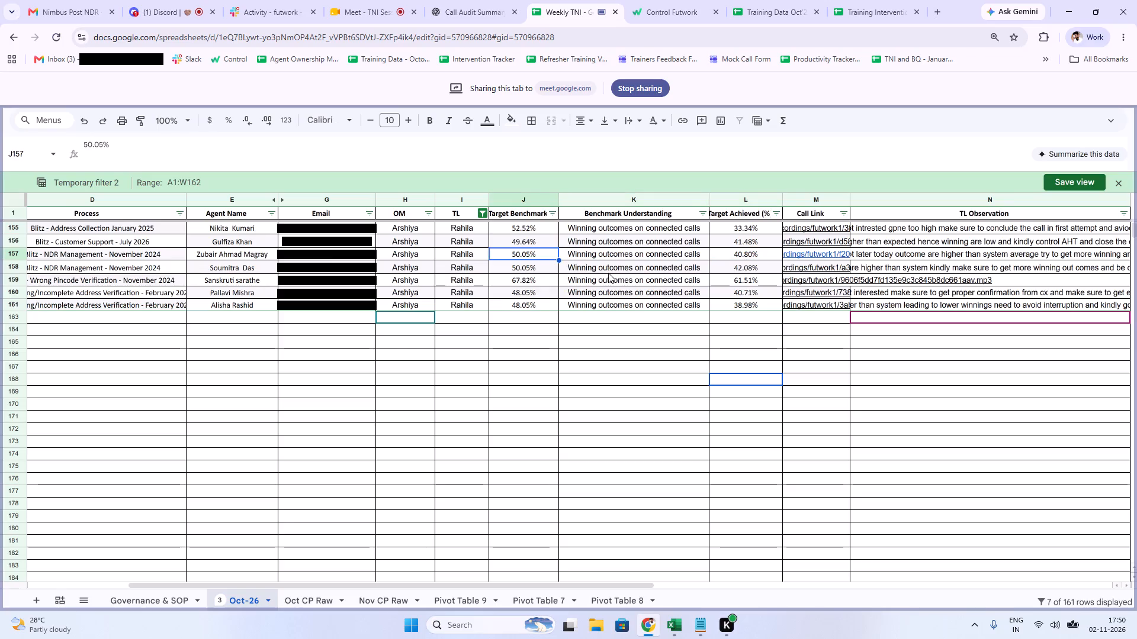
Read row 157's TL Observation and check its coach name and intervention fields.
{"action": "key", "text": "ctrl+Right"}
{"action": "key", "text": "Left"}
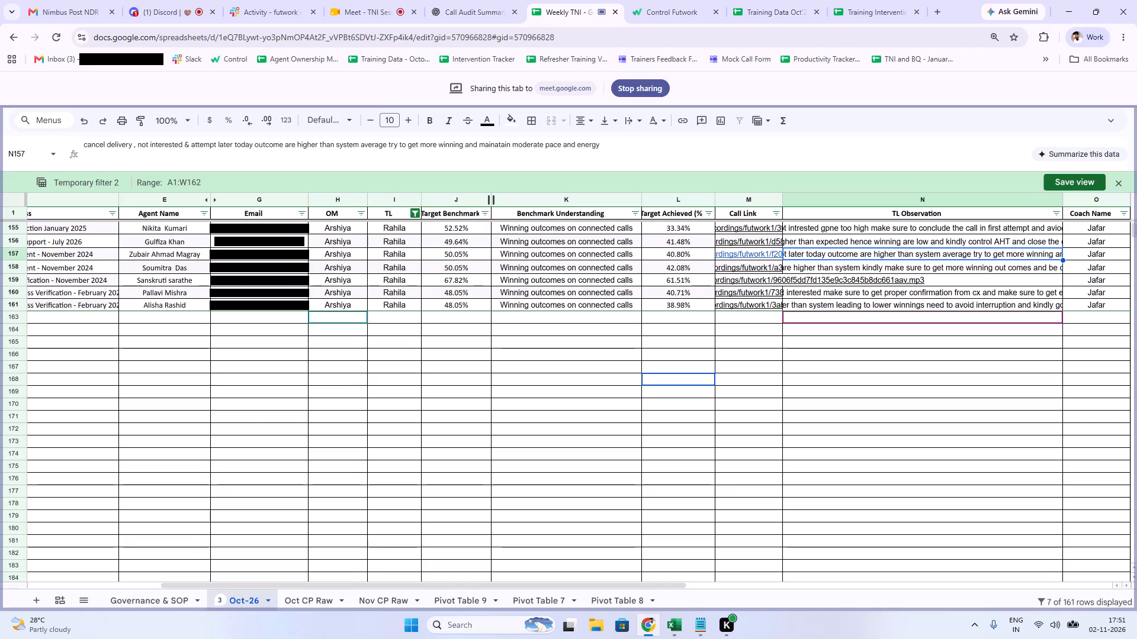
{"action": "key", "text": "Right"}
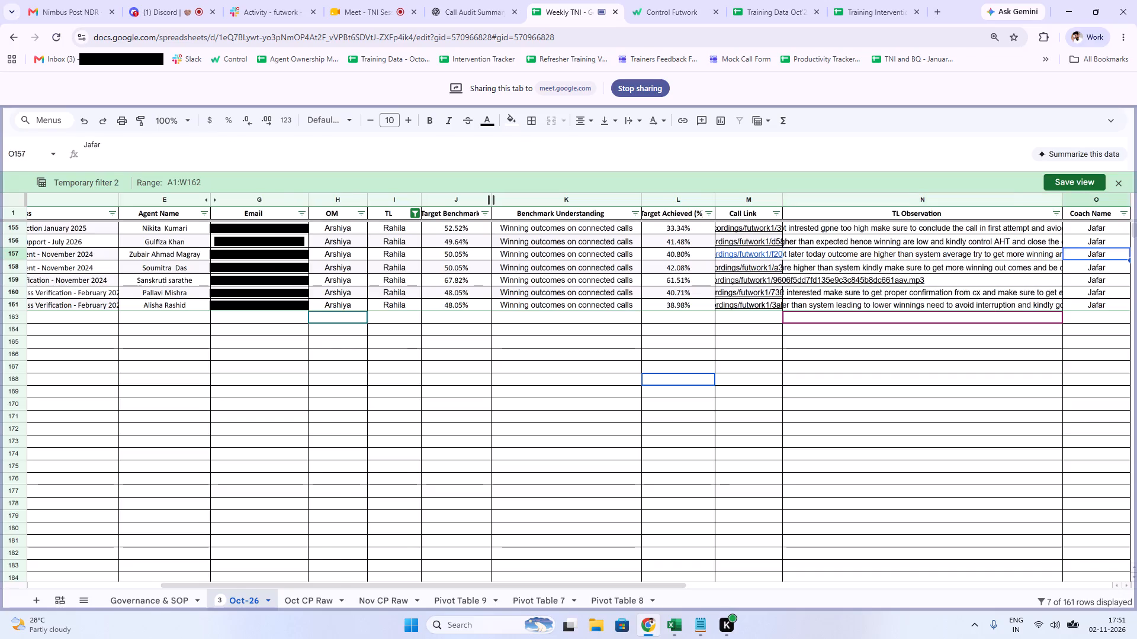
{"action": "key", "text": "Right"}
{"action": "key", "text": "Right"}
{"action": "key", "text": "Right"}
{"action": "key", "text": "Right"}
{"action": "key", "text": "Left"}
{"action": "key", "text": "Left"}
{"action": "key", "text": "Left"}
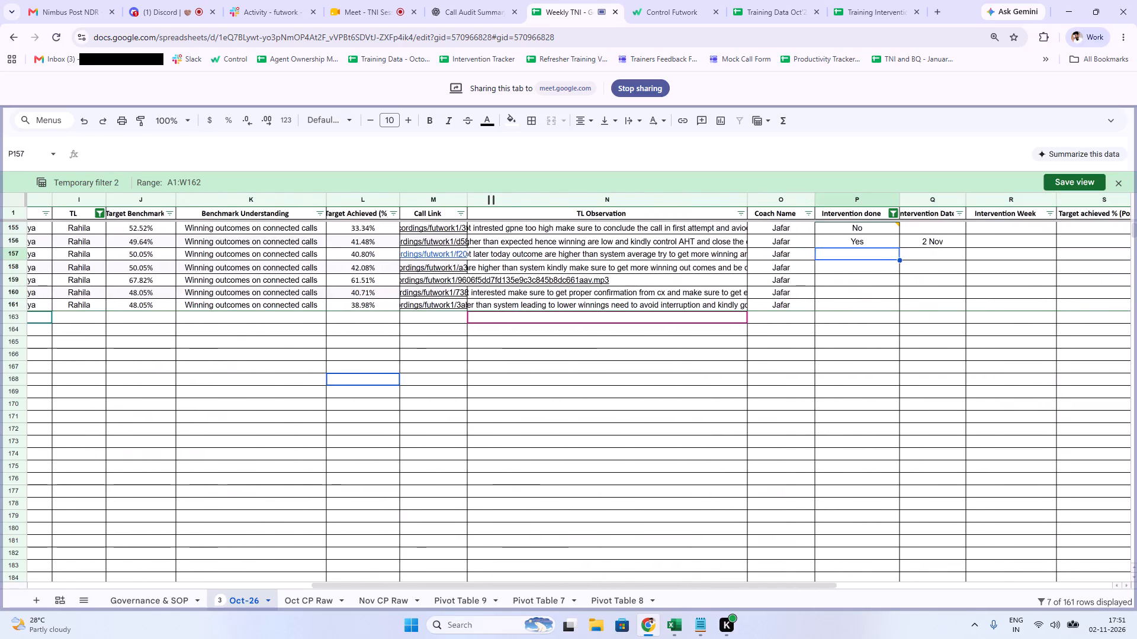
{"action": "key", "text": "Left"}
{"action": "key", "text": "Left"}
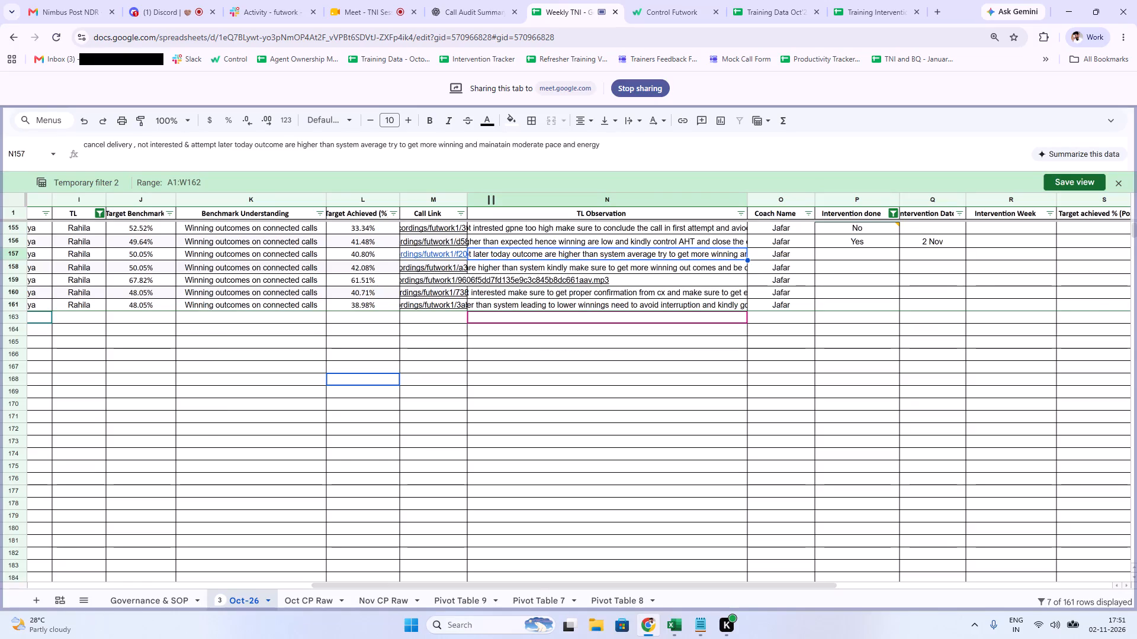
{"action": "key", "text": "Left"}
{"action": "key", "text": "Right"}
Recheck row 157's week, vertical, process and agent name.
{"action": "key", "text": "ctrl+Left"}
{"action": "key", "text": "Right"}
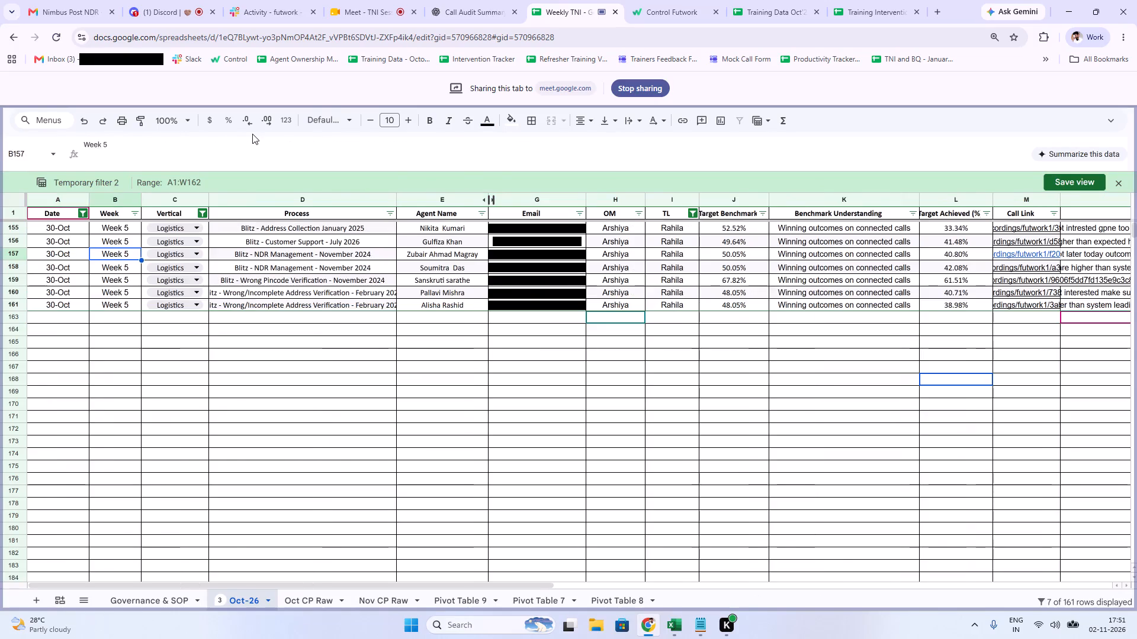
{"action": "key", "text": "Right"}
{"action": "key", "text": "Right"}
{"action": "left_click", "coordinate": [252, 134]}
{"action": "key", "text": "Right"}
{"action": "key", "text": "Right"}
{"action": "key", "text": "ctrl+Right"}
{"action": "key", "text": "Right"}
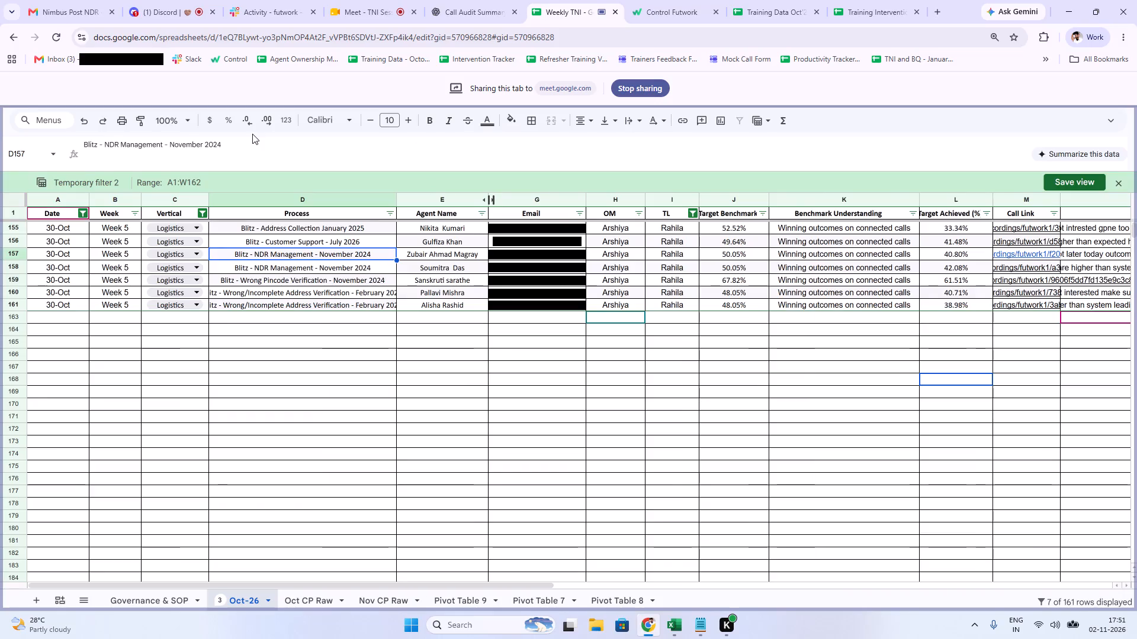
{"action": "key", "text": "ctrl+Right"}
{"action": "key", "text": "Left"}
{"action": "key", "text": "Right"}
{"action": "left_click", "coordinate": [468, 250]}
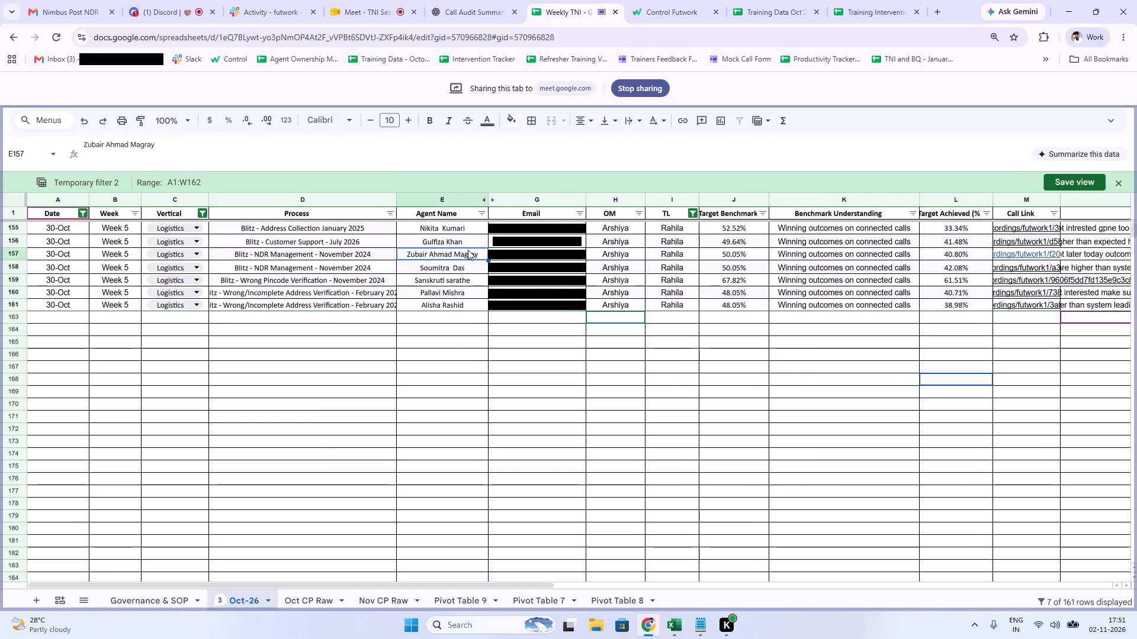
Mark Intervention done as Yes for row 157, the first Blitz NDR Management agent.
{"action": "key", "text": "Right"}
{"action": "key", "text": "ctrl+Right"}
{"action": "key", "text": "ctrl+Right"}
{"action": "key", "text": "ctrl+Left"}
{"action": "key", "text": "Right"}
{"action": "type", "text": "Yes"}
{"action": "key", "text": "Right"}
Copy the 2 Nov intervention date from row 156 into row 157.
{"action": "key", "text": "ctrl+Left"}
{"action": "key", "text": "ctrl+Right"}
{"action": "key", "text": "ctrl+Left"}
{"action": "key", "text": "Right"}
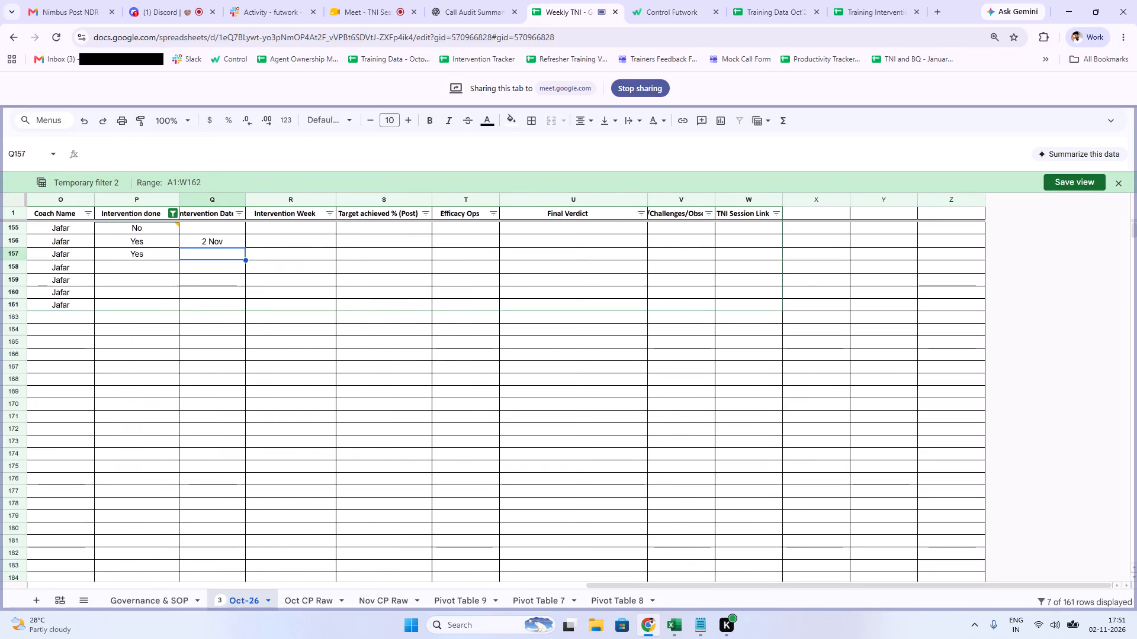
{"action": "key", "text": "ctrl+Up"}
{"action": "key", "text": "ctrl+c"}
{"action": "key", "text": "Down"}
{"action": "key", "text": "ctrl+v"}
Review row 158, the second Blitz NDR Management agent, from its date and process through to its TL.
{"action": "key", "text": "ctrl+Left"}
{"action": "key", "text": "ctrl+Left"}
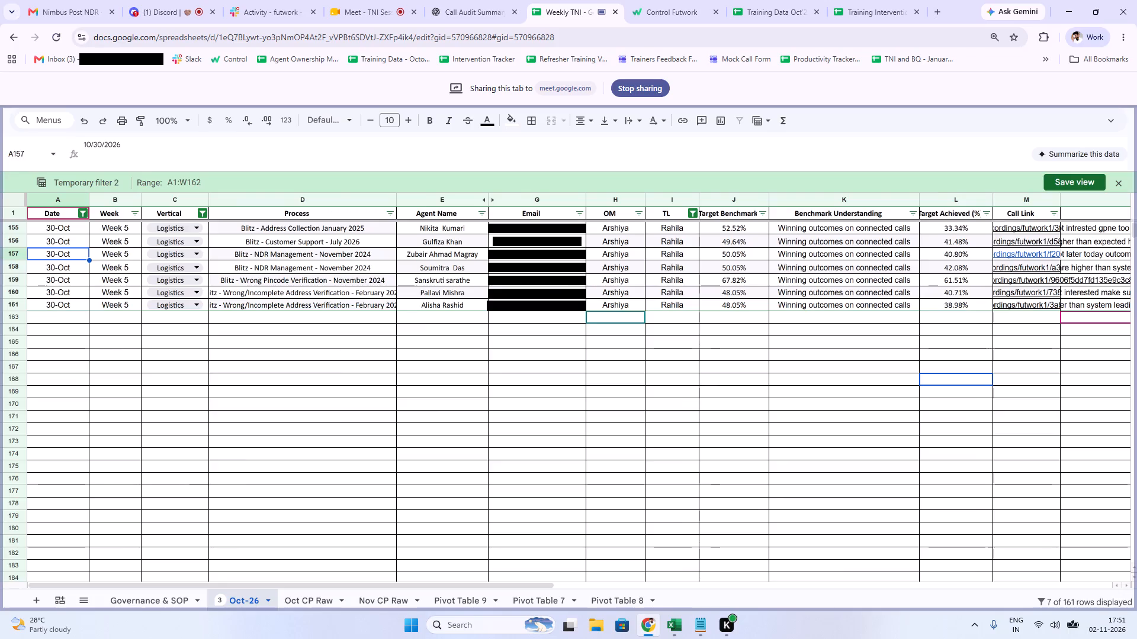
{"action": "key", "text": "Down"}
{"action": "key", "text": "Right"}
{"action": "key", "text": "ctrl+Right"}
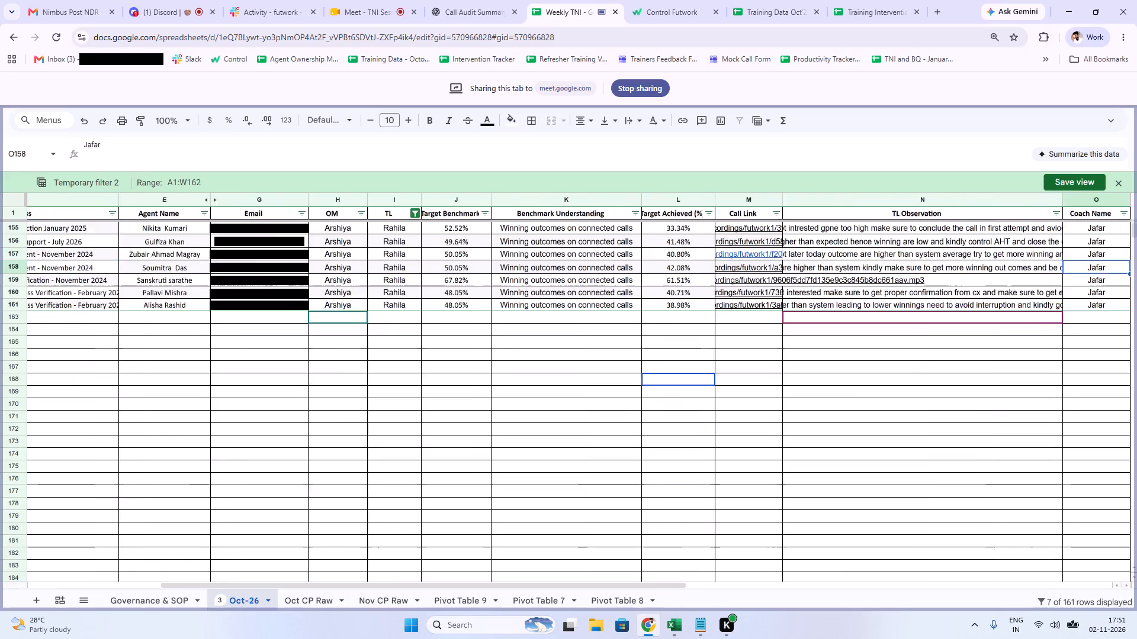
{"action": "key", "text": "ctrl+Left"}
{"action": "key", "text": "Right"}
{"action": "key", "text": "ctrl+Right"}
{"action": "key", "text": "ctrl+Left"}
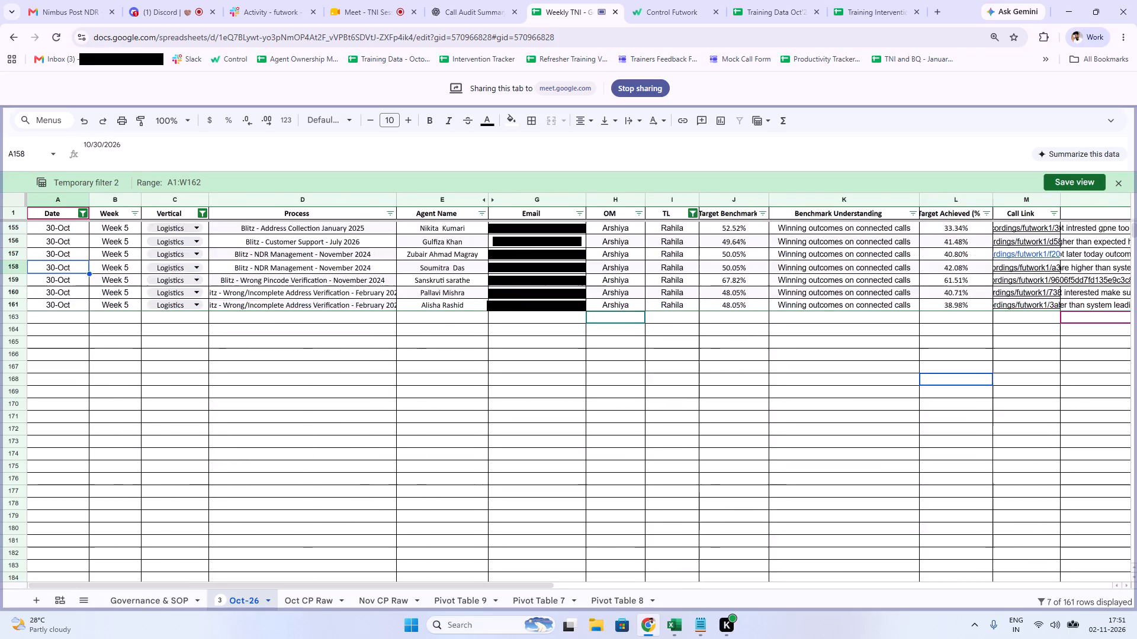
{"action": "key", "text": "ctrl+Right"}
{"action": "key", "text": "ctrl+Left"}
{"action": "key", "text": "Right"}
{"action": "key", "text": "Right"}
{"action": "key", "text": "Right"}
{"action": "key", "text": "Right"}
{"action": "key", "text": "Right"}
{"action": "key", "text": "Right"}
{"action": "key", "text": "Right"}
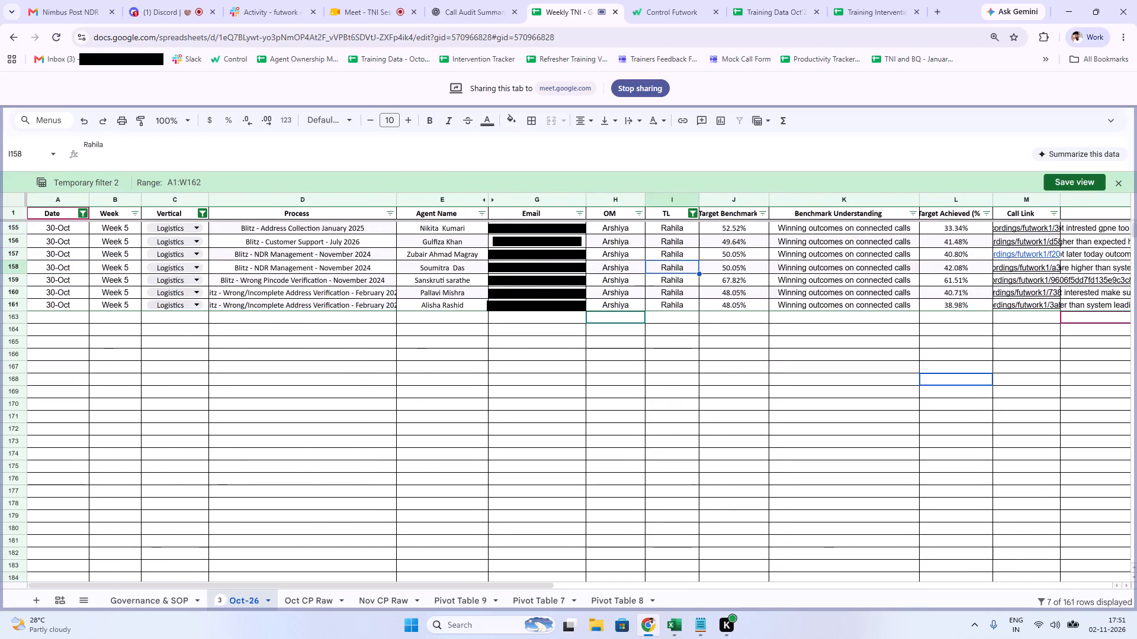
{"action": "key", "text": "Right"}
{"action": "key", "text": "ctrl+Right"}
{"action": "key", "text": "ctrl+Left"}
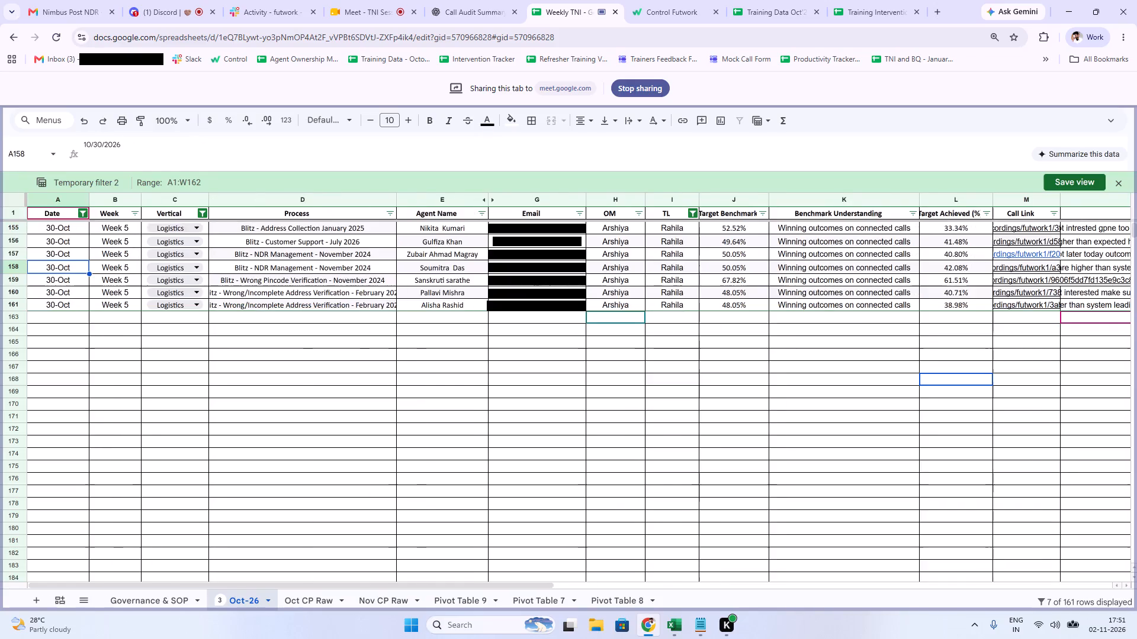
Copy the agent name in row 158 and check the row's process, email, OM and TL details.
{"action": "key", "text": "ctrl+Right"}
{"action": "key", "text": "ctrl+Left"}
{"action": "key", "text": "Right"}
{"action": "key", "text": "Right"}
{"action": "key", "text": "Right"}
{"action": "key", "text": "Right"}
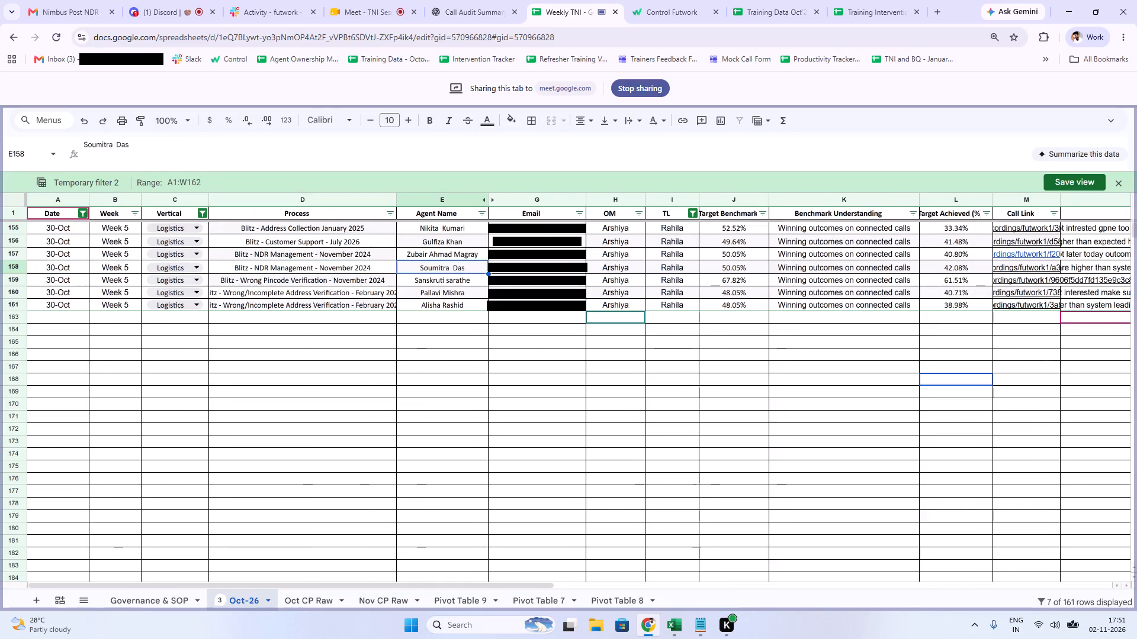
{"action": "key", "text": "ctrl+c"}
{"action": "key", "text": "Left"}
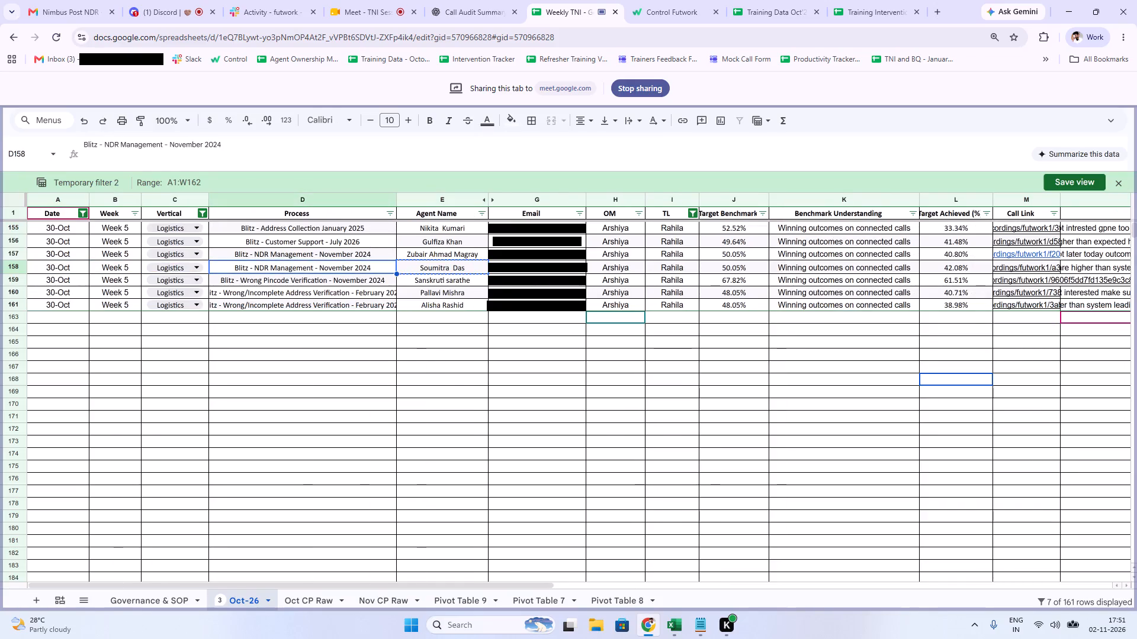
{"action": "key", "text": "Right"}
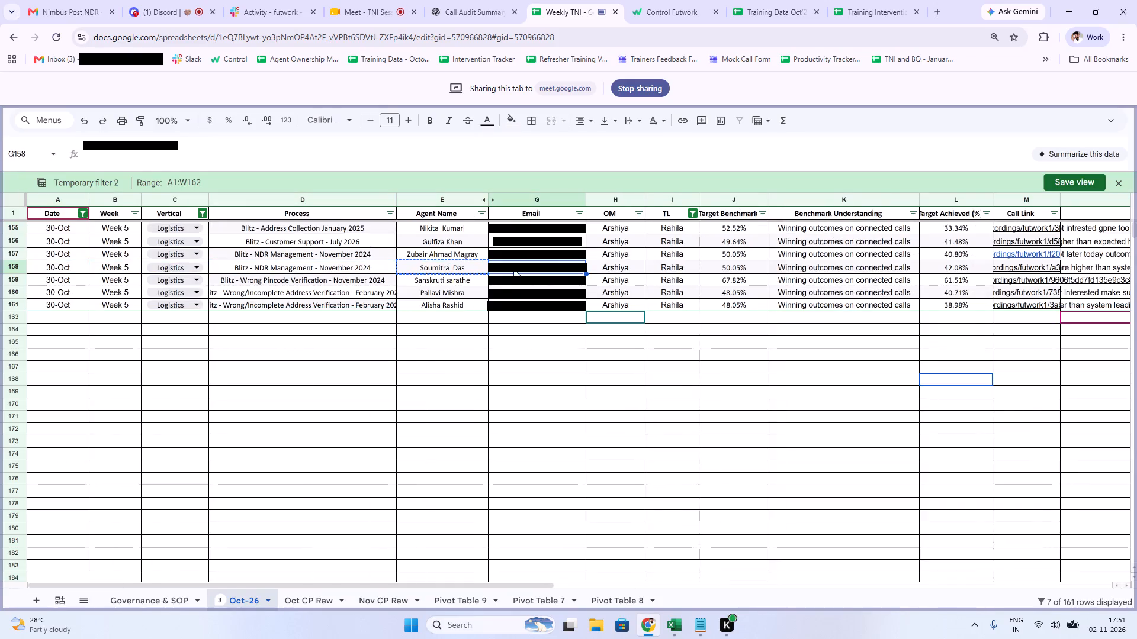
{"action": "key", "text": "Left"}
{"action": "key", "text": "Right"}
{"action": "key", "text": "Right"}
{"action": "key", "text": "Right"}
{"action": "key", "text": "Right"}
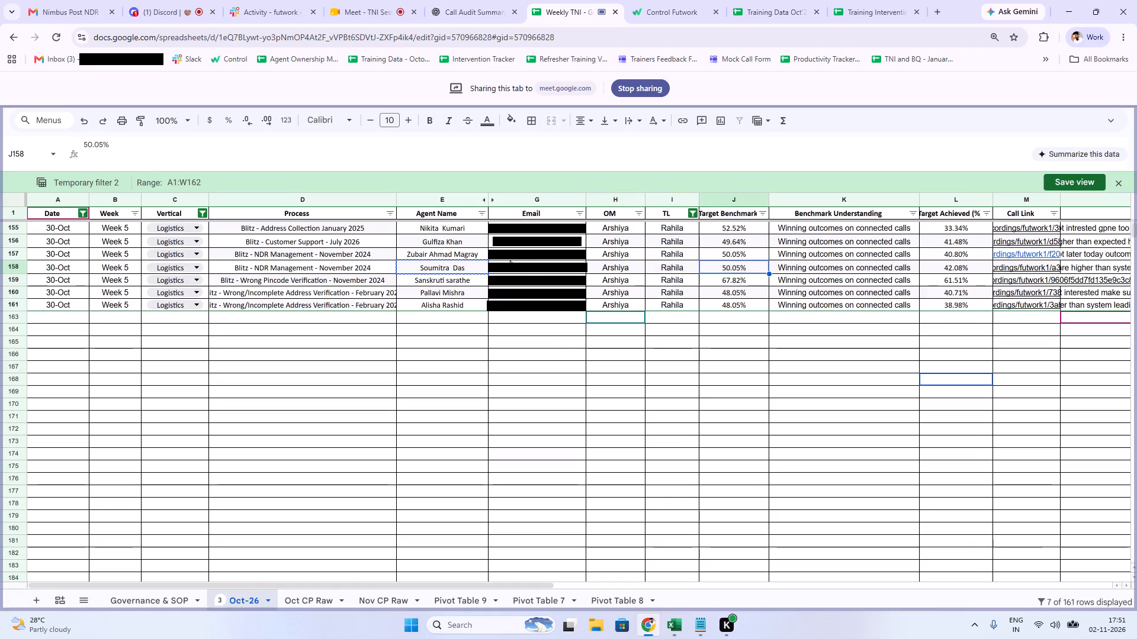
Examine row 158's target benchmark, benchmark understanding, target achieved, call link and TL Observation.
{"action": "left_click", "coordinate": [531, 267]}
{"action": "key", "text": "Right"}
{"action": "key", "text": "Right"}
{"action": "key", "text": "Right"}
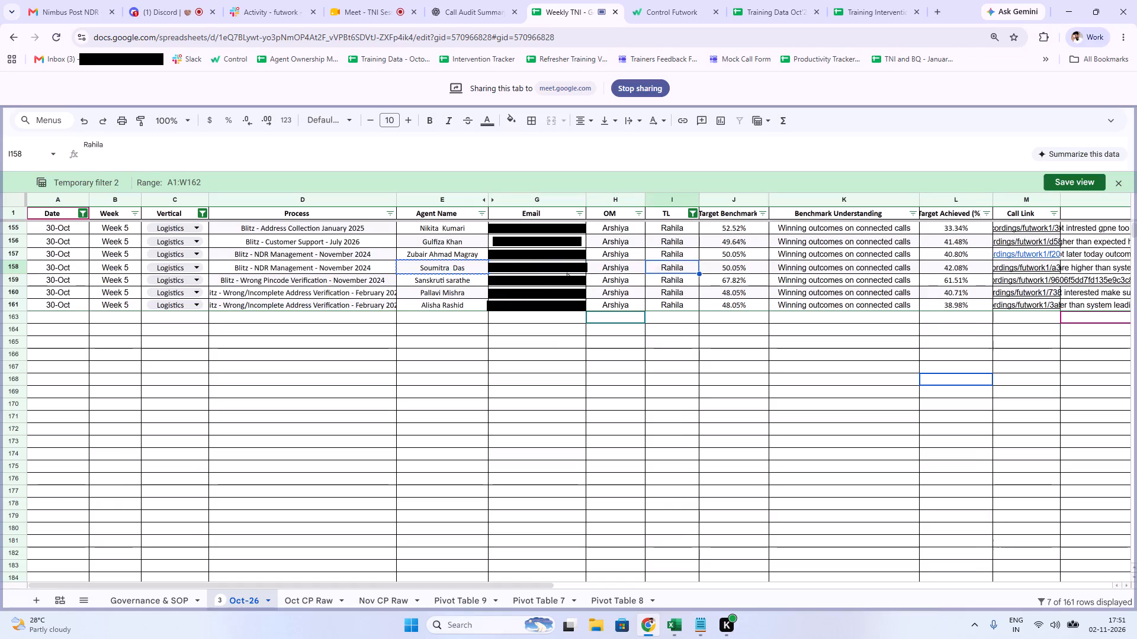
{"action": "left_click", "coordinate": [643, 269]}
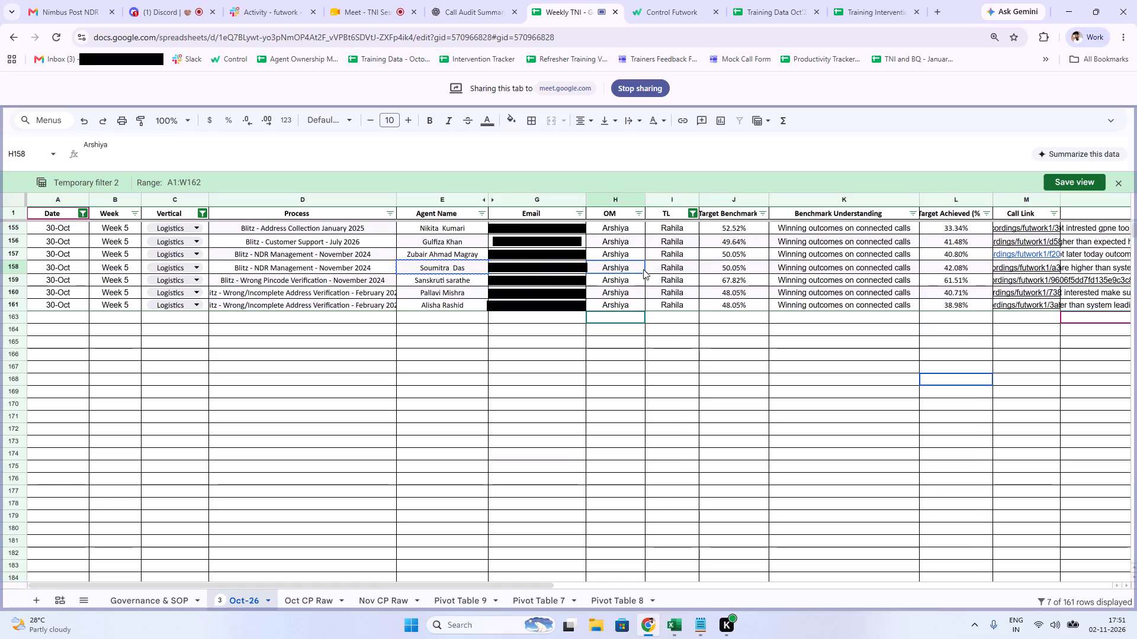
{"action": "left_click", "coordinate": [722, 271]}
{"action": "key", "text": "Right"}
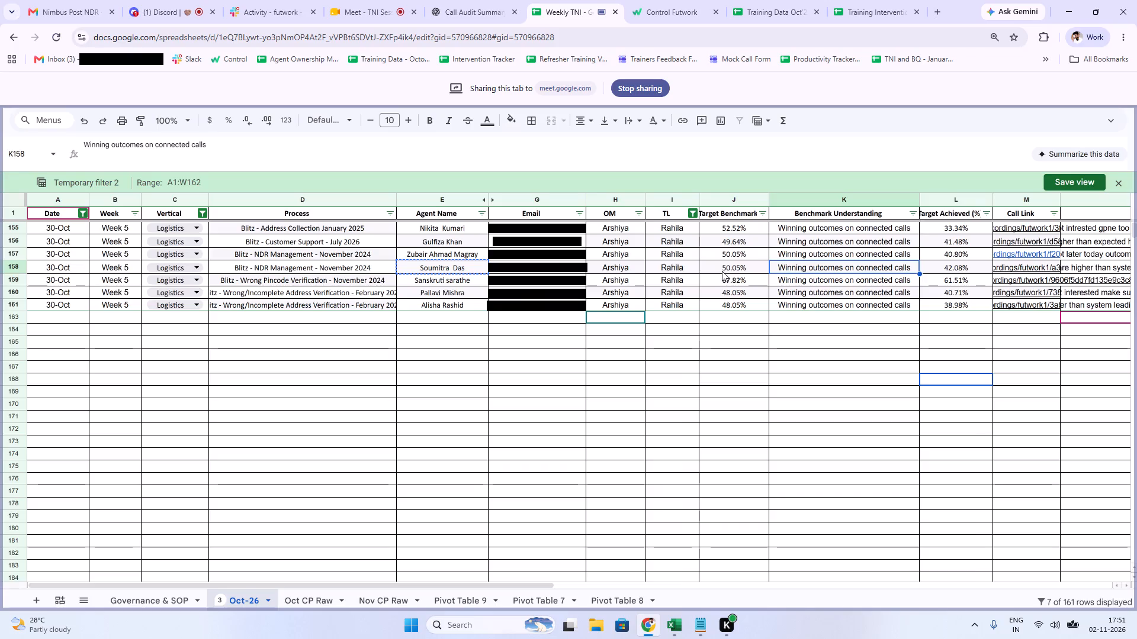
{"action": "left_click", "coordinate": [731, 271]}
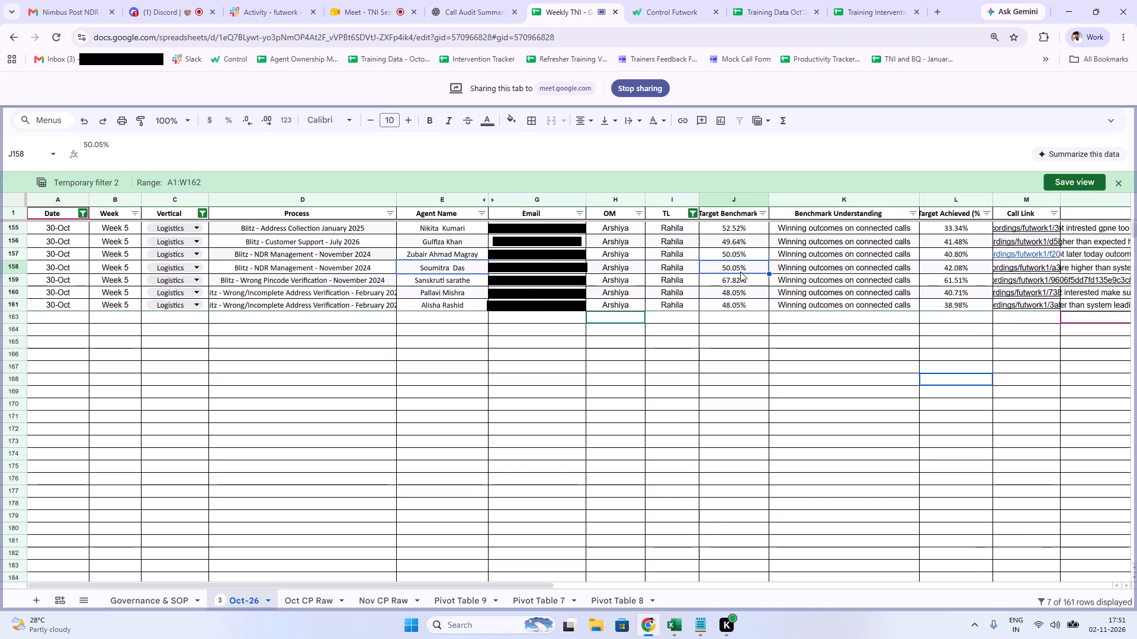
{"action": "key", "text": "Right"}
{"action": "key", "text": "Right"}
{"action": "key", "text": "Right"}
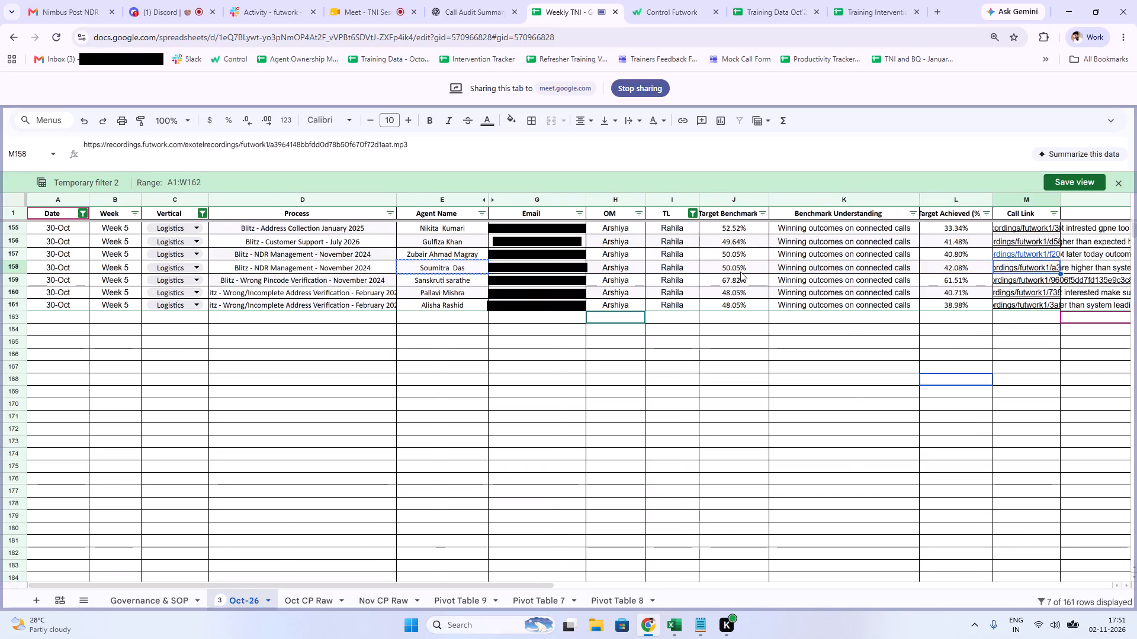
{"action": "key", "text": "Right"}
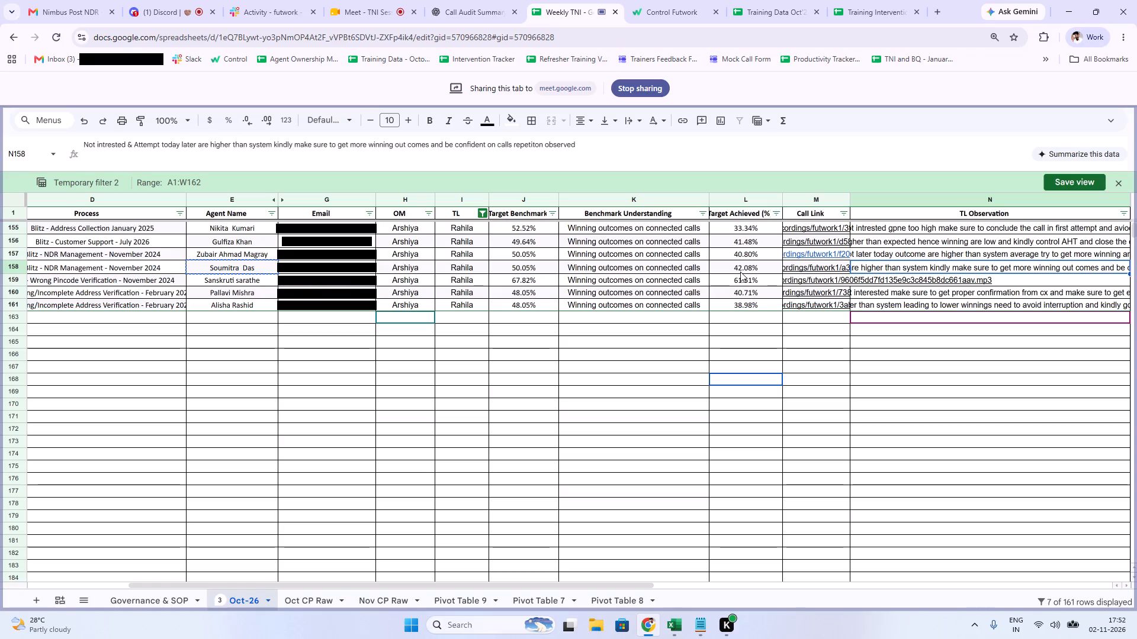
{"action": "key", "text": "Right"}
{"action": "key", "text": "Left"}
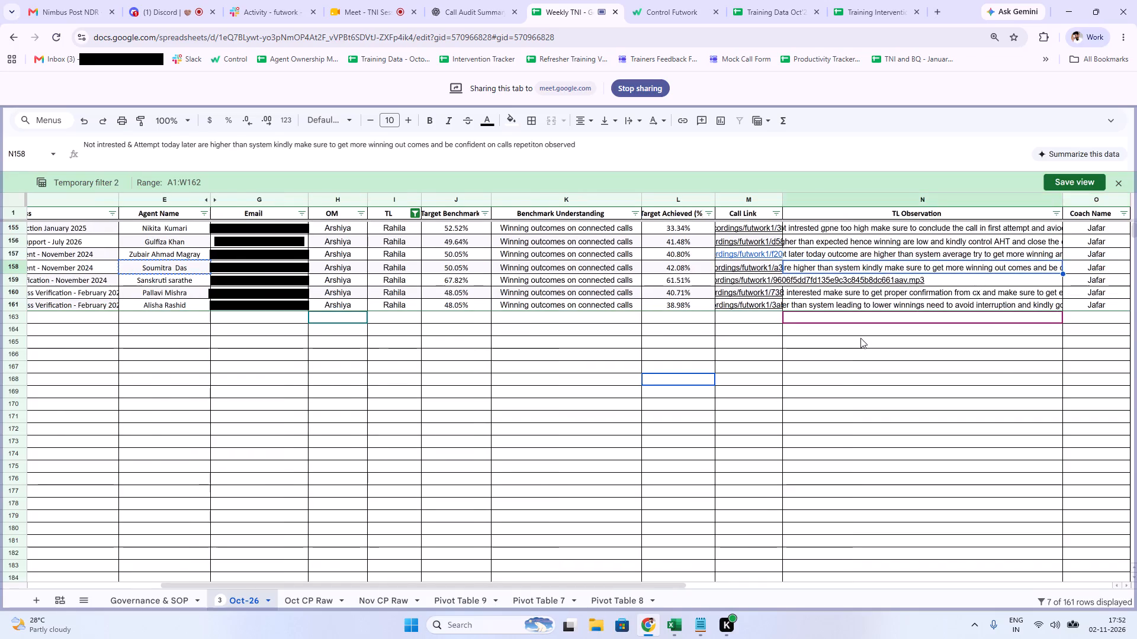
Copy Intervention done Yes and the 2 Nov intervention date from row 157 into row 158.
{"action": "key", "text": "Right"}
{"action": "key", "text": "ctrl+Right"}
{"action": "key", "text": "ctrl+Left"}
{"action": "key", "text": "Right"}
{"action": "key", "text": "Up"}
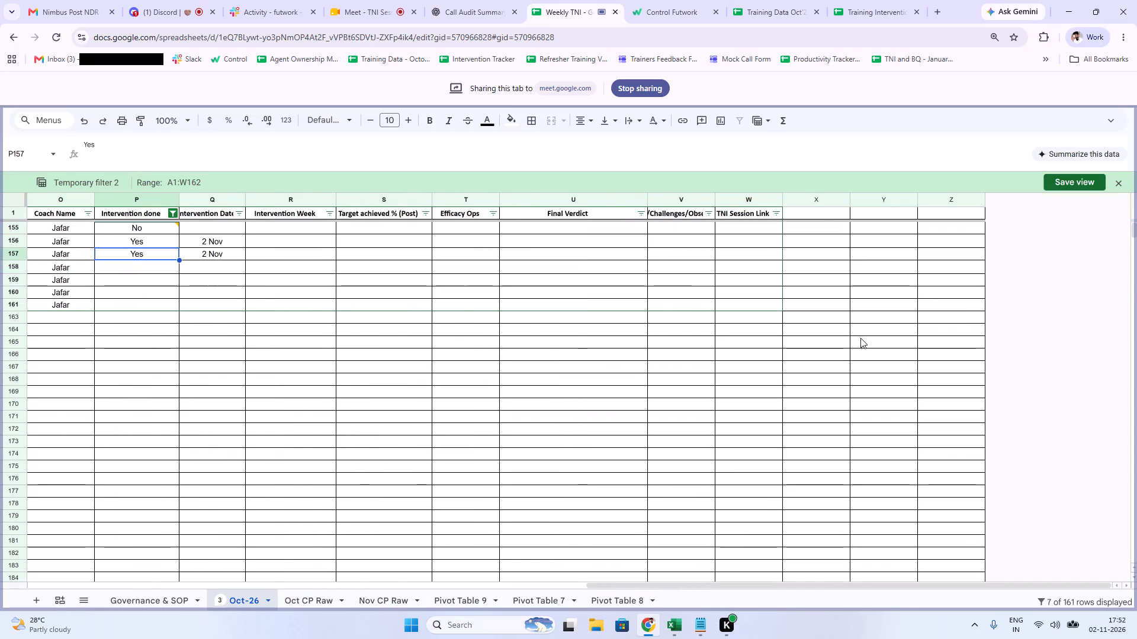
{"action": "key", "text": "shift+Right"}
{"action": "key", "text": "ctrl+c"}
{"action": "key", "text": "Down"}
{"action": "key", "text": "ctrl+v"}
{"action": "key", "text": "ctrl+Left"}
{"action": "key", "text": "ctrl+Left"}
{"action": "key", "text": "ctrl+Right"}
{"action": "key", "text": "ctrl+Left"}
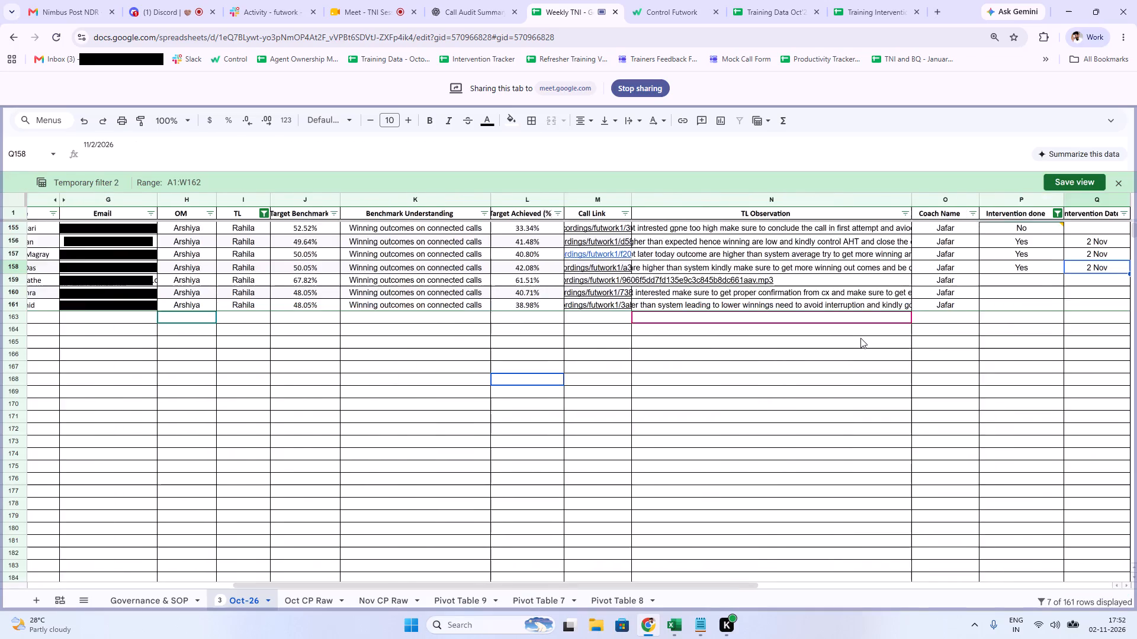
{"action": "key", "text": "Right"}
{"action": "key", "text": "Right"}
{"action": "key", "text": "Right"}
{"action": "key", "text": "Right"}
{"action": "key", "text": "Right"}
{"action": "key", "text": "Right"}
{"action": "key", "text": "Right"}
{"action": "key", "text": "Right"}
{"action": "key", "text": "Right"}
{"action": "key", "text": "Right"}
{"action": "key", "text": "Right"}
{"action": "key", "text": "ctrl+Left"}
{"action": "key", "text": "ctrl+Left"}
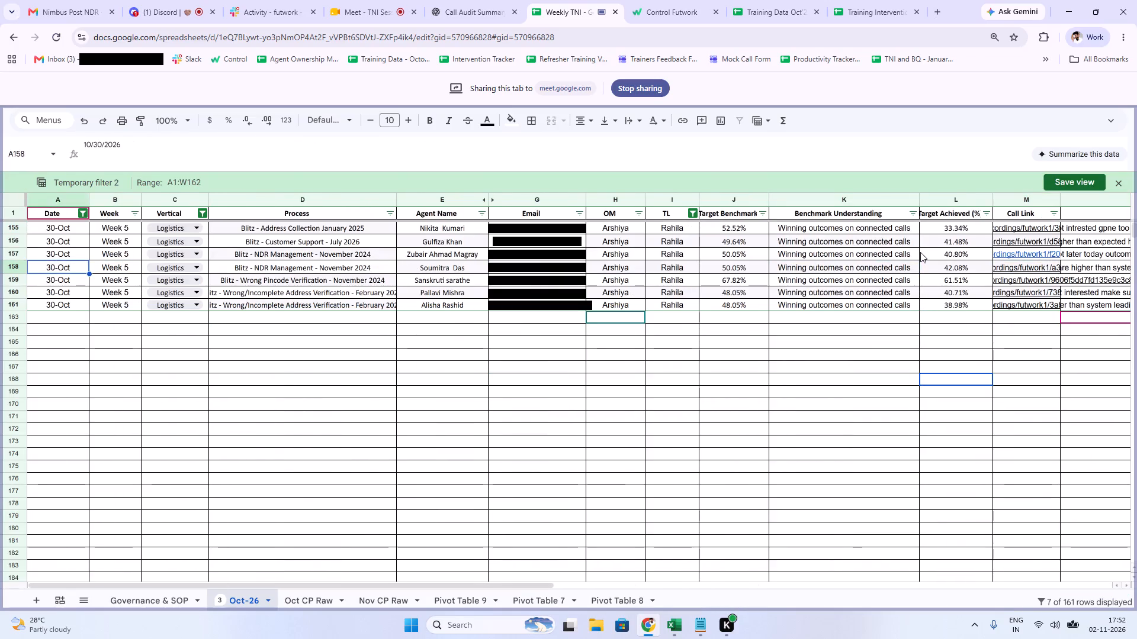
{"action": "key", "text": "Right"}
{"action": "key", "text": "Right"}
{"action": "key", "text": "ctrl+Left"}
Review row 159, the Blitz - Wrong Pincode Verification agent, from its date across to the call link.
{"action": "key", "text": "Down"}
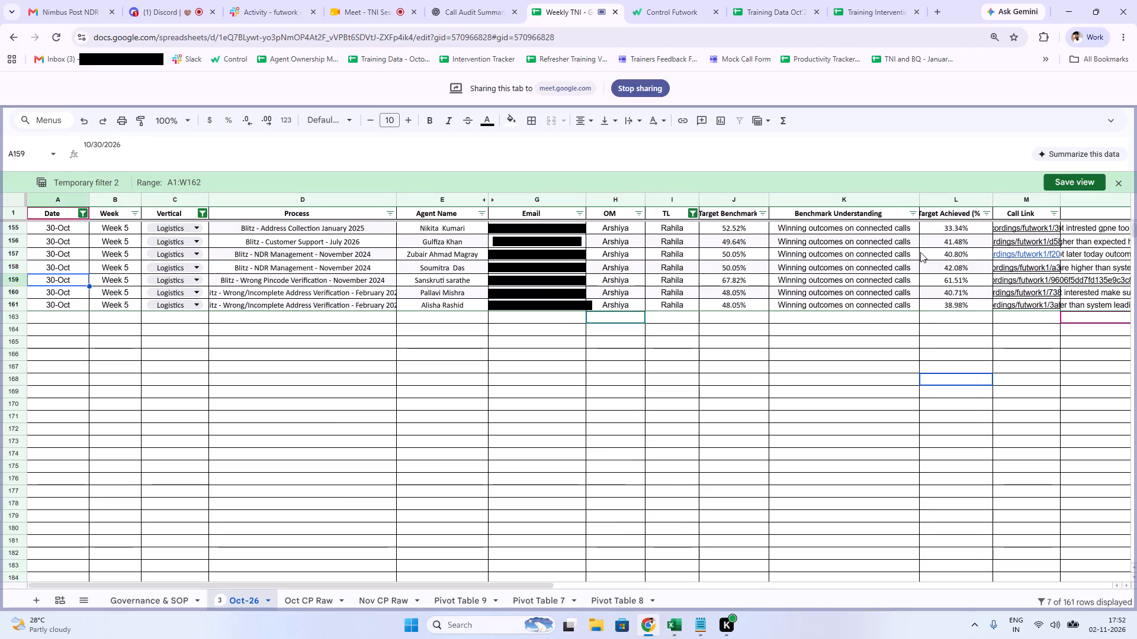
{"action": "key", "text": "ctrl+Right"}
{"action": "key", "text": "ctrl+Left"}
{"action": "key", "text": "Right"}
{"action": "key", "text": "Right"}
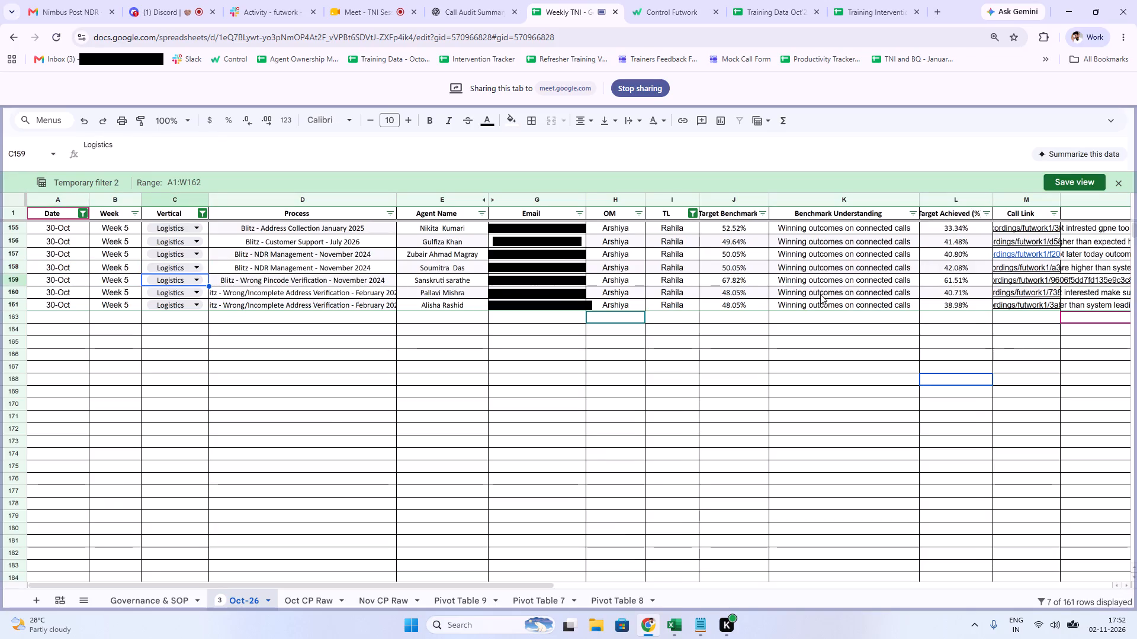
{"action": "left_click", "coordinate": [820, 294]}
{"action": "key", "text": "Up"}
{"action": "key", "text": "Right"}
{"action": "key", "text": "ctrl+Left"}
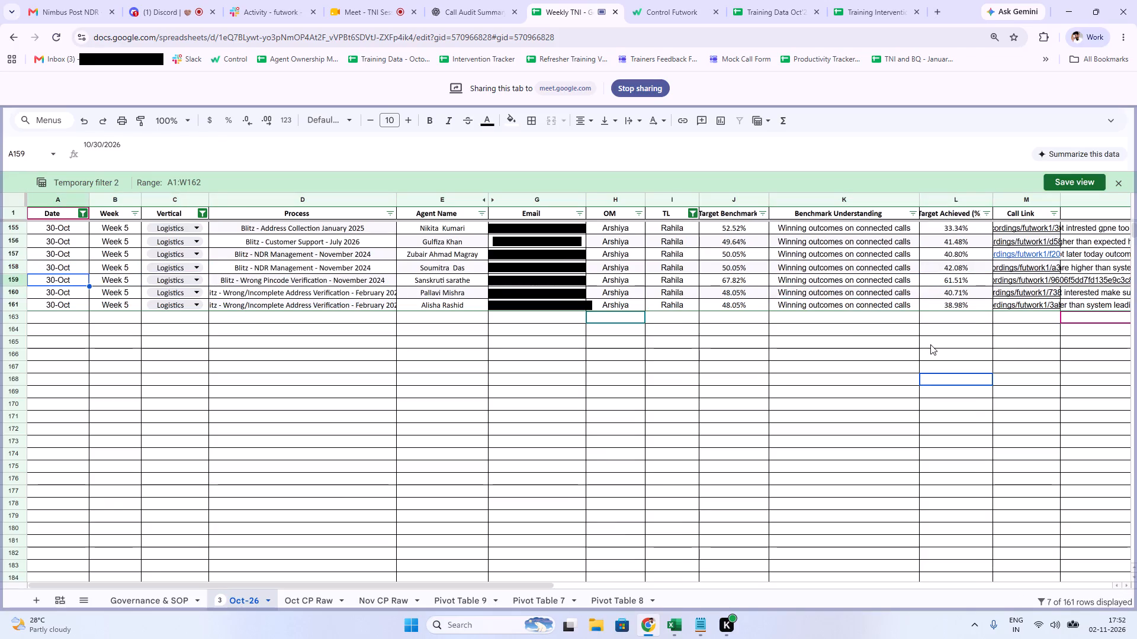
{"action": "key", "text": "ctrl+Right"}
{"action": "key", "text": "ctrl+Left"}
{"action": "key", "text": "ctrl+Right"}
{"action": "key", "text": "ctrl+Left"}
{"action": "key", "text": "ctrl+Right"}
{"action": "key", "text": "ctrl+Left"}
{"action": "key", "text": "ctrl+Right"}
{"action": "key", "text": "ctrl+Left"}
Examine row 159's target benchmark, benchmark understanding, target achieved, call link and TL Observation.
{"action": "key", "text": "ctrl+Right"}
{"action": "key", "text": "Left"}
{"action": "key", "text": "Left"}
{"action": "key", "text": "Left"}
{"action": "key", "text": "Left"}
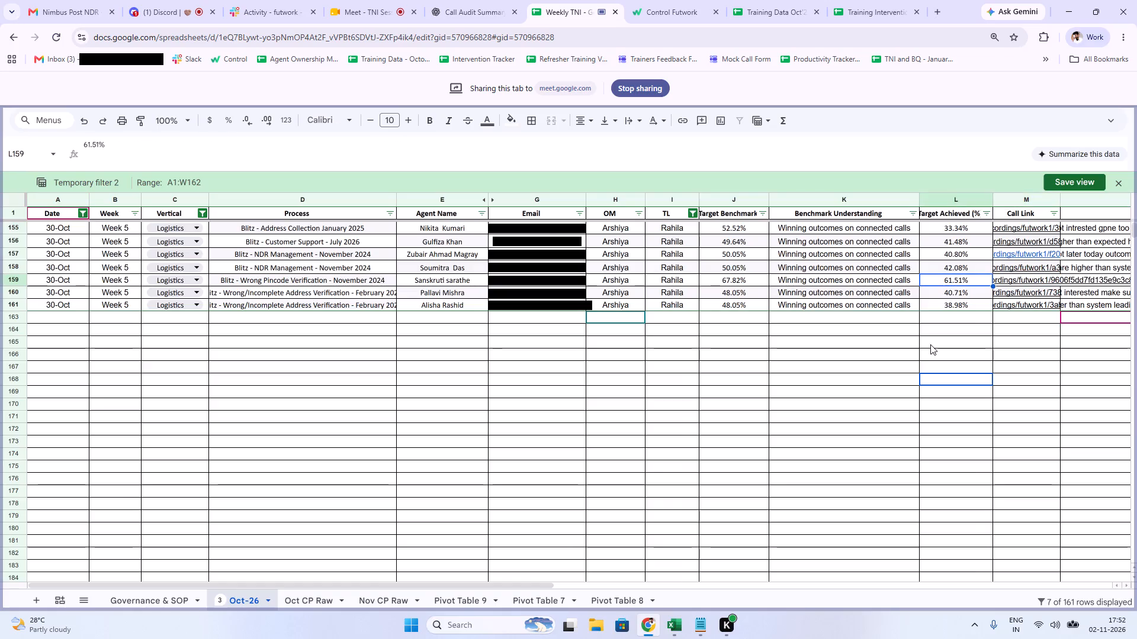
{"action": "key", "text": "Right"}
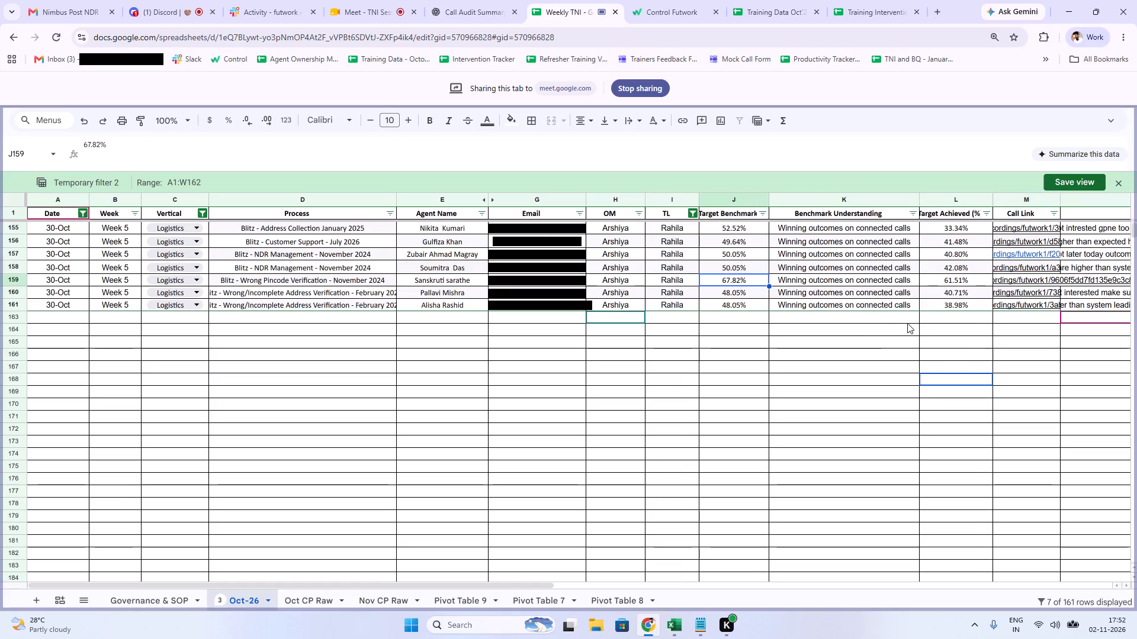
{"action": "key", "text": "Right"}
{"action": "key", "text": "Right"}
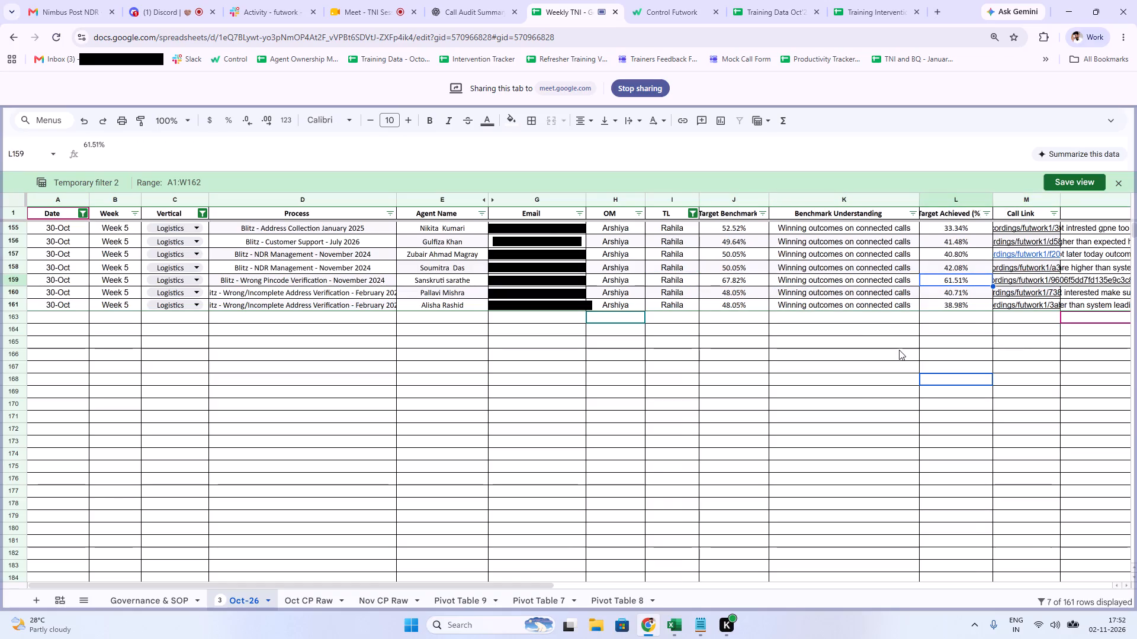
{"action": "key", "text": "Right"}
{"action": "key", "text": "ctrl+Right"}
{"action": "key", "text": "Left"}
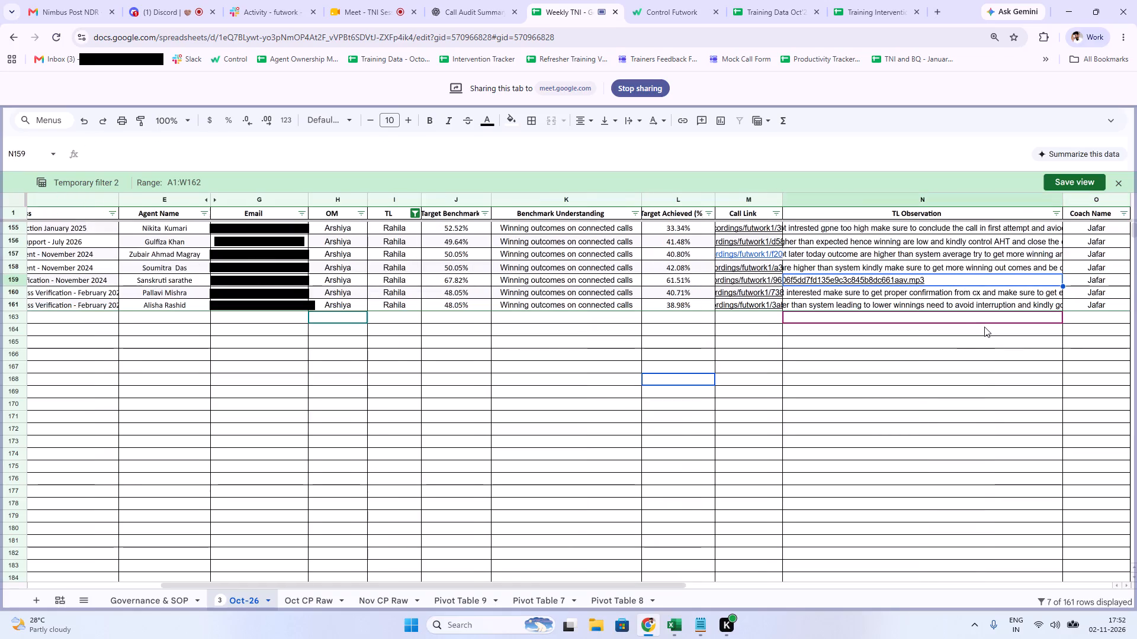
{"action": "key", "text": "Left"}
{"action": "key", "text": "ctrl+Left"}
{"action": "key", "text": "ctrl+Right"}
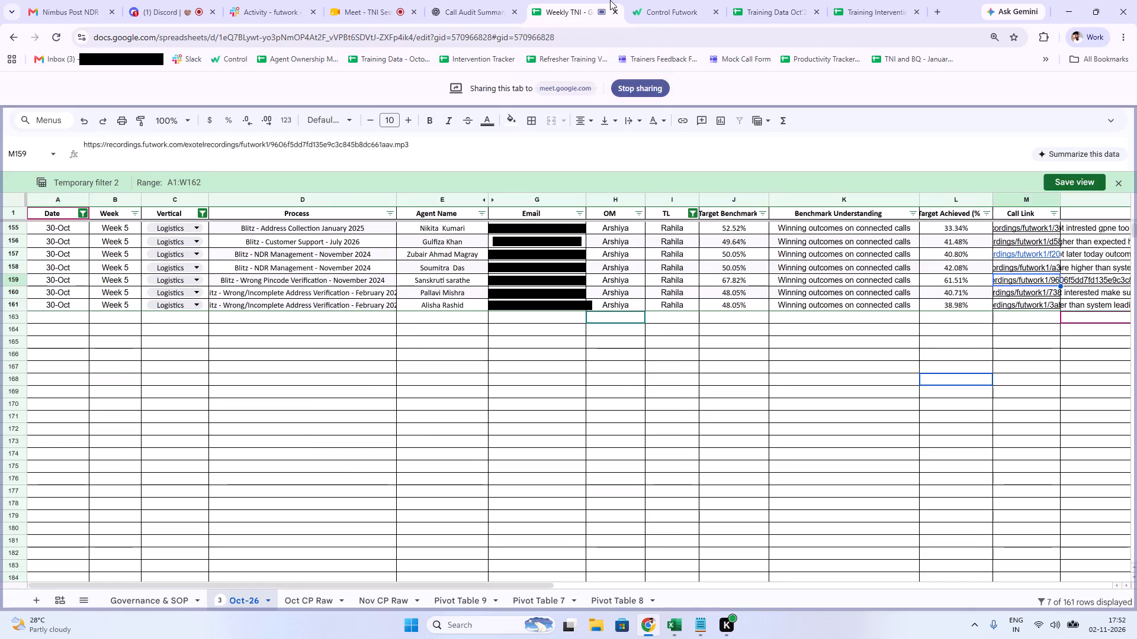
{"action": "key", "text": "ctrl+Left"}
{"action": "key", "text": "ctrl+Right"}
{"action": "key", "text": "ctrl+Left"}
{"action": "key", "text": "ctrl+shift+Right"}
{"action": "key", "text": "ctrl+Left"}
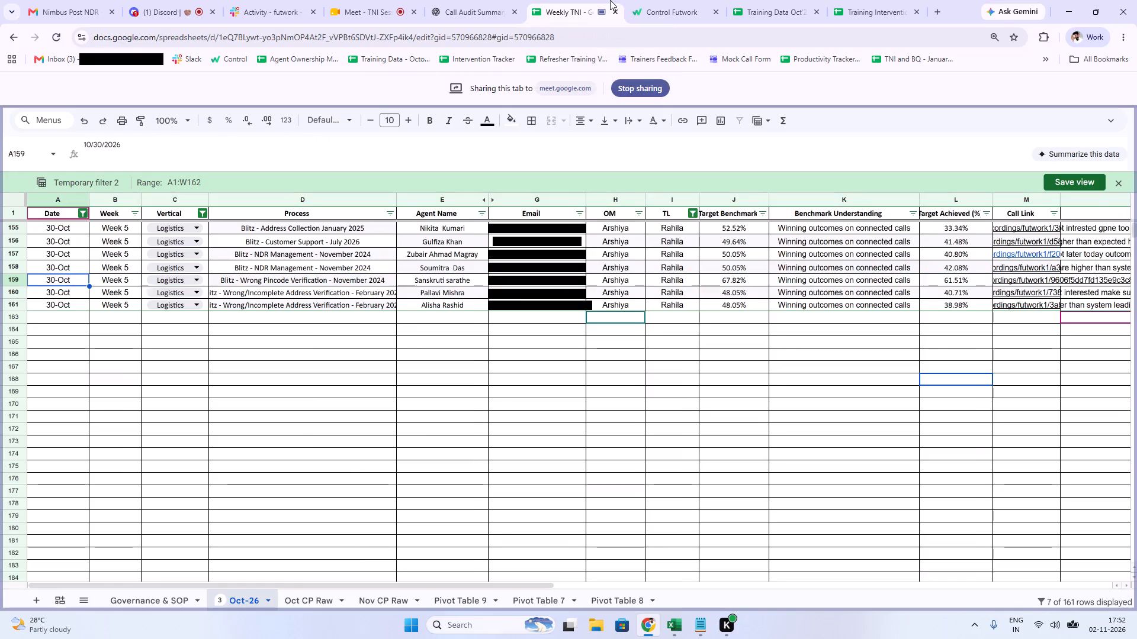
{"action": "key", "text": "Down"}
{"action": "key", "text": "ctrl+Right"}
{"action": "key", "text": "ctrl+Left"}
Recheck row 159's week, vertical, process and agent name against the rest of the row.
{"action": "key", "text": "Right"}
{"action": "key", "text": "Up"}
{"action": "key", "text": "Right"}
{"action": "key", "text": "Right"}
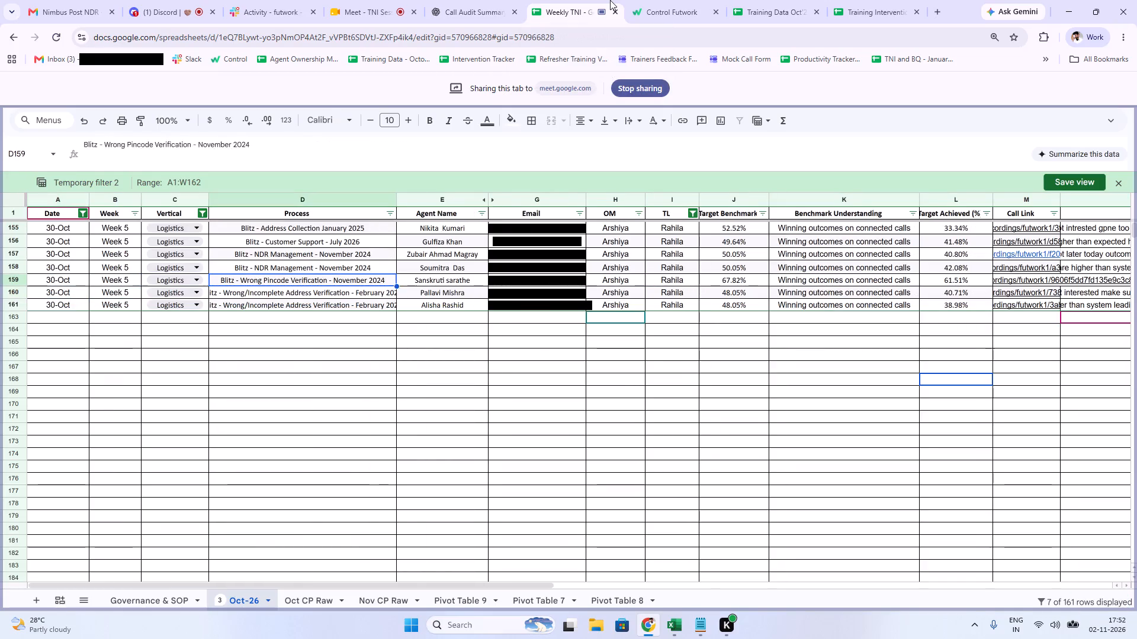
{"action": "key", "text": "Right"}
{"action": "key", "text": "Left"}
{"action": "key", "text": "ctrl+Right"}
{"action": "key", "text": "ctrl+Left"}
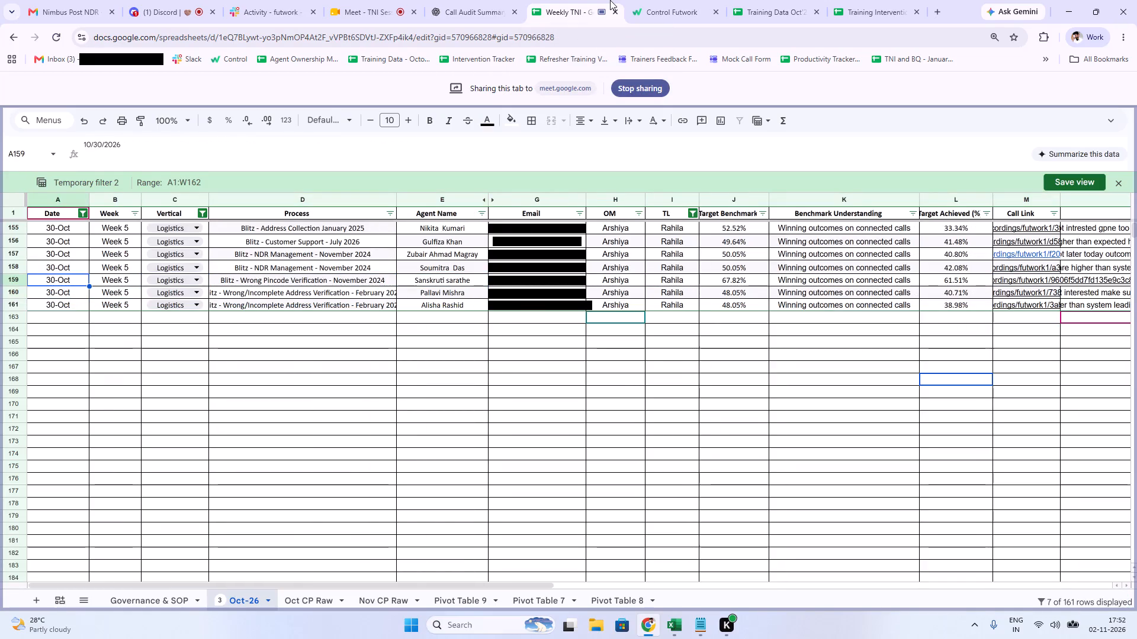
Switch to the Nimbus Post NDR chat in Gmail.
{"action": "left_click", "coordinate": [120, 0]}
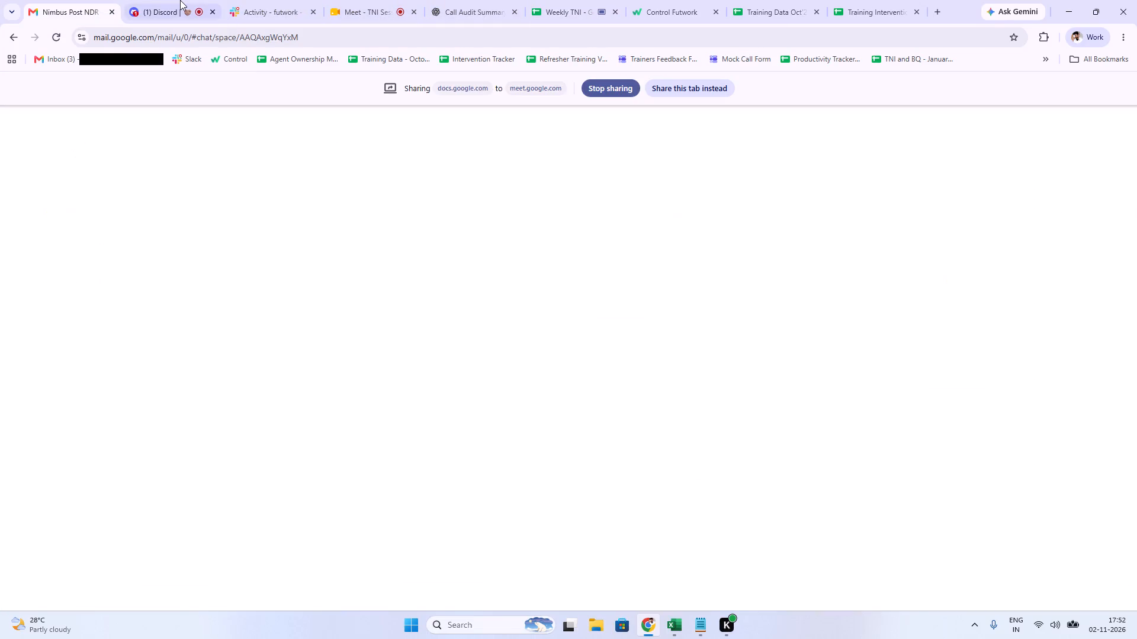
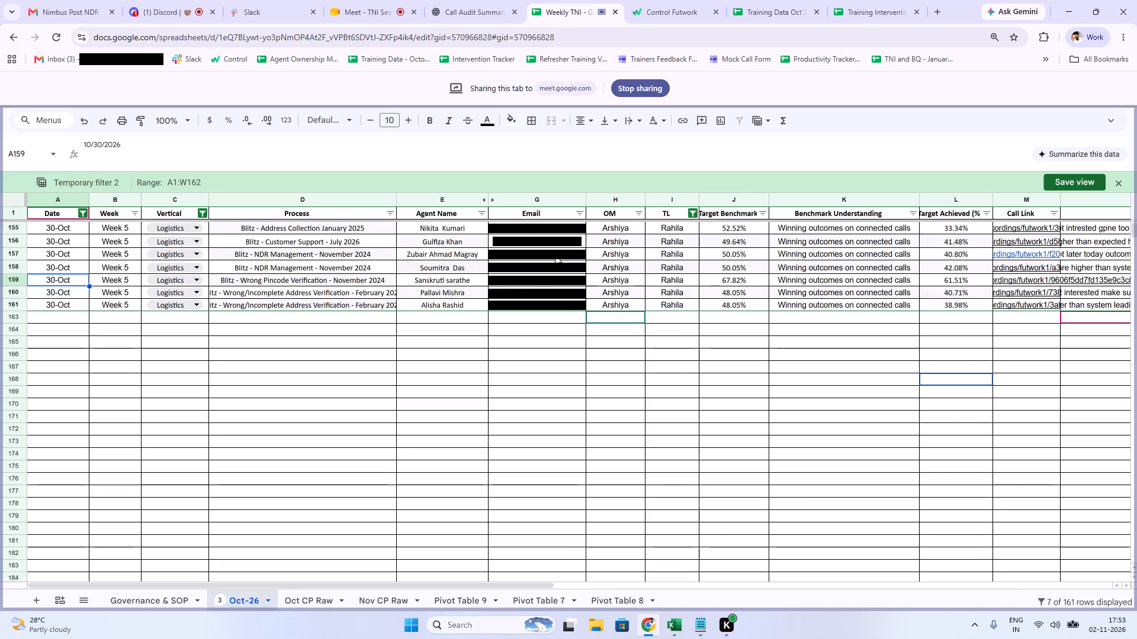
Review row 159 from its process through the call link and TL Observation to the intervention columns.
{"action": "key", "text": "Left"}
{"action": "left_click", "coordinate": [343, 260]}
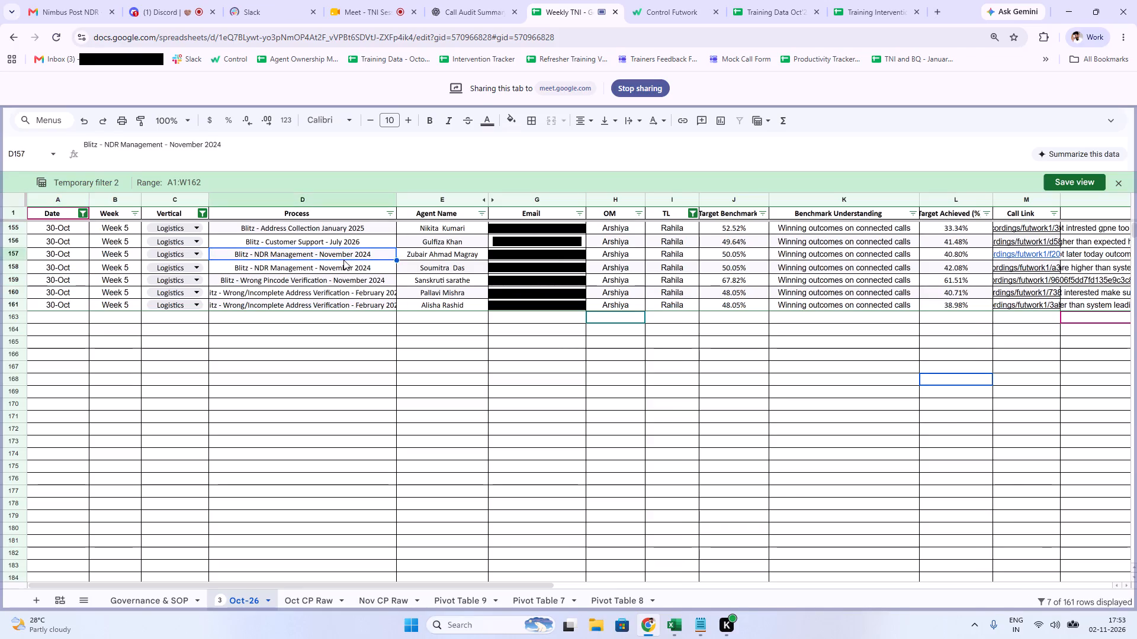
{"action": "key", "text": "Down"}
{"action": "key", "text": "Down"}
{"action": "key", "text": "ctrl+Right"}
{"action": "key", "text": "ctrl+Right"}
{"action": "key", "text": "ctrl+Left"}
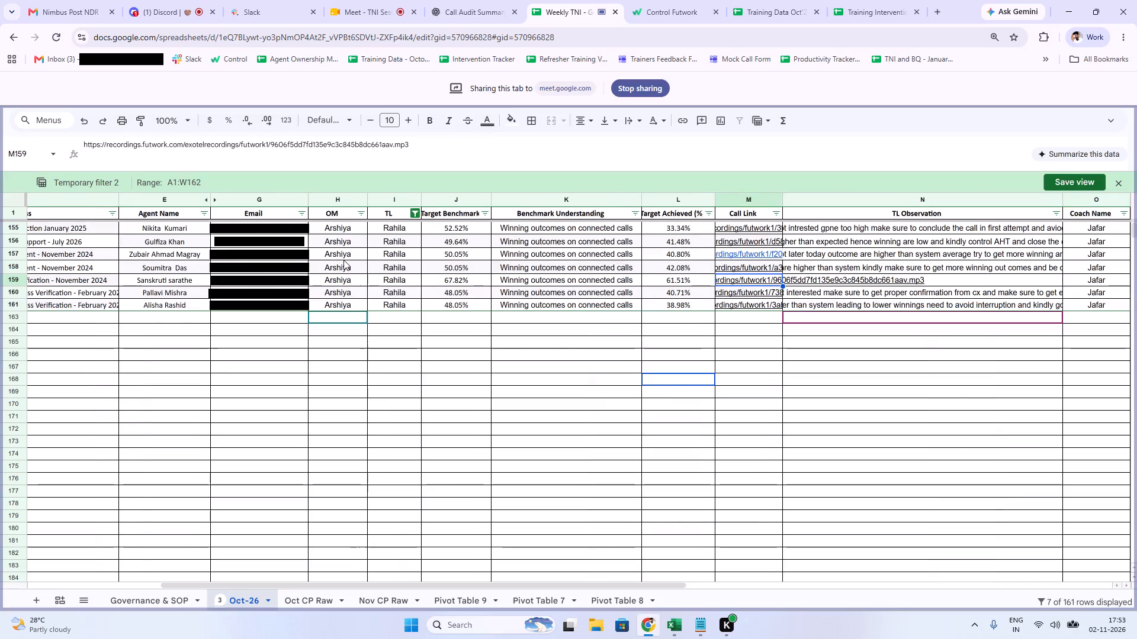
{"action": "key", "text": "Right"}
{"action": "key", "text": "Right"}
{"action": "key", "text": "Right"}
{"action": "key", "text": "Right"}
{"action": "key", "text": "Right"}
{"action": "key", "text": "Left"}
{"action": "key", "text": "Left"}
{"action": "key", "text": "Left"}
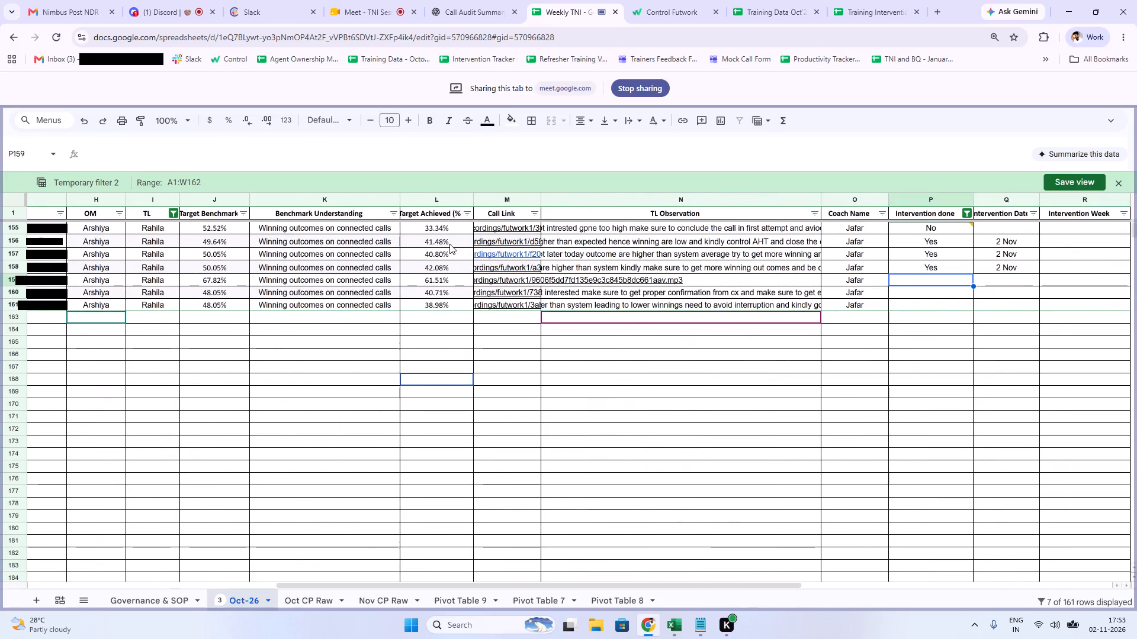
Recheck row 159's target benchmark, benchmark understanding, target achieved and call link.
{"action": "key", "text": "Left"}
{"action": "key", "text": "ctrl+Left"}
{"action": "key", "text": "Left"}
{"action": "key", "text": "Left"}
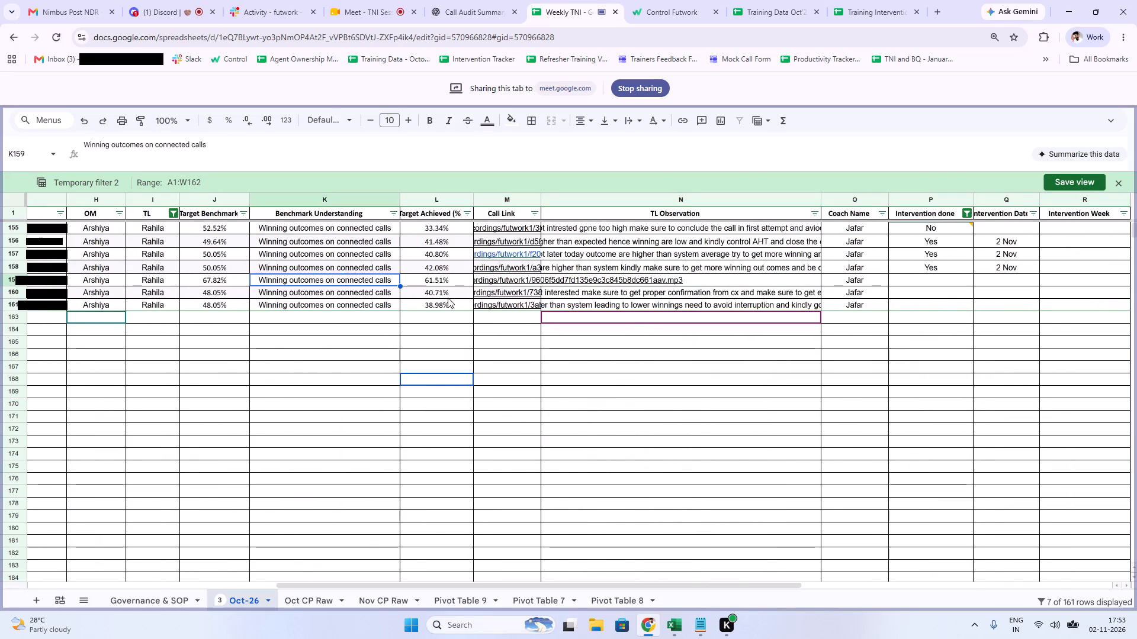
{"action": "key", "text": "Right"}
{"action": "key", "text": "Left"}
{"action": "key", "text": "Left"}
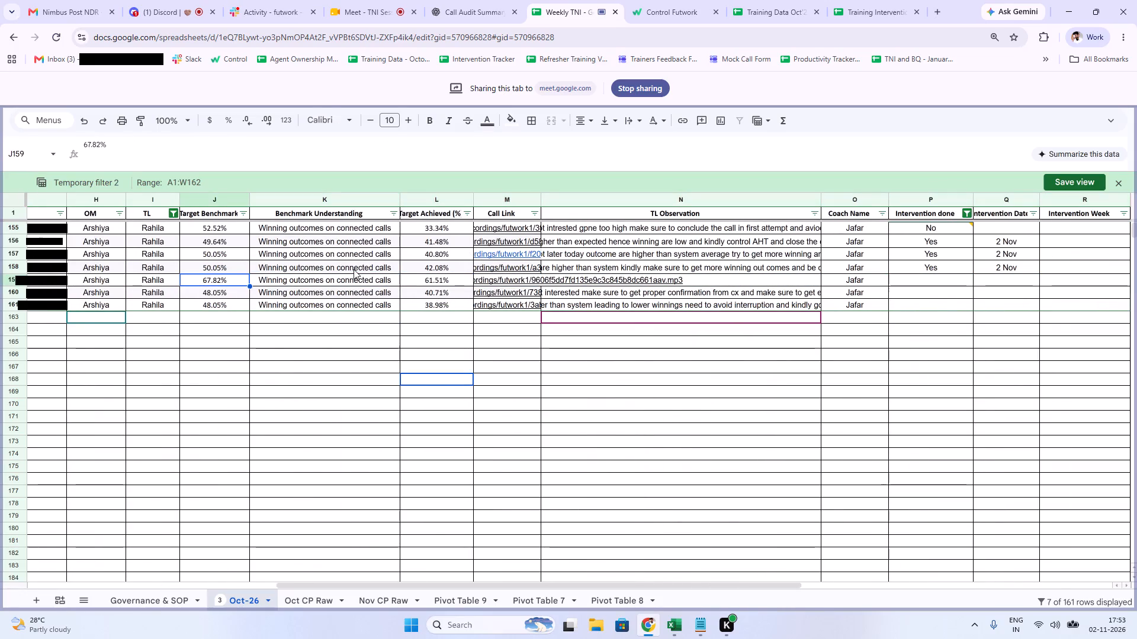
{"action": "key", "text": "Right"}
{"action": "key", "text": "Right"}
{"action": "key", "text": "Right"}
{"action": "key", "text": "Right"}
{"action": "key", "text": "Right"}
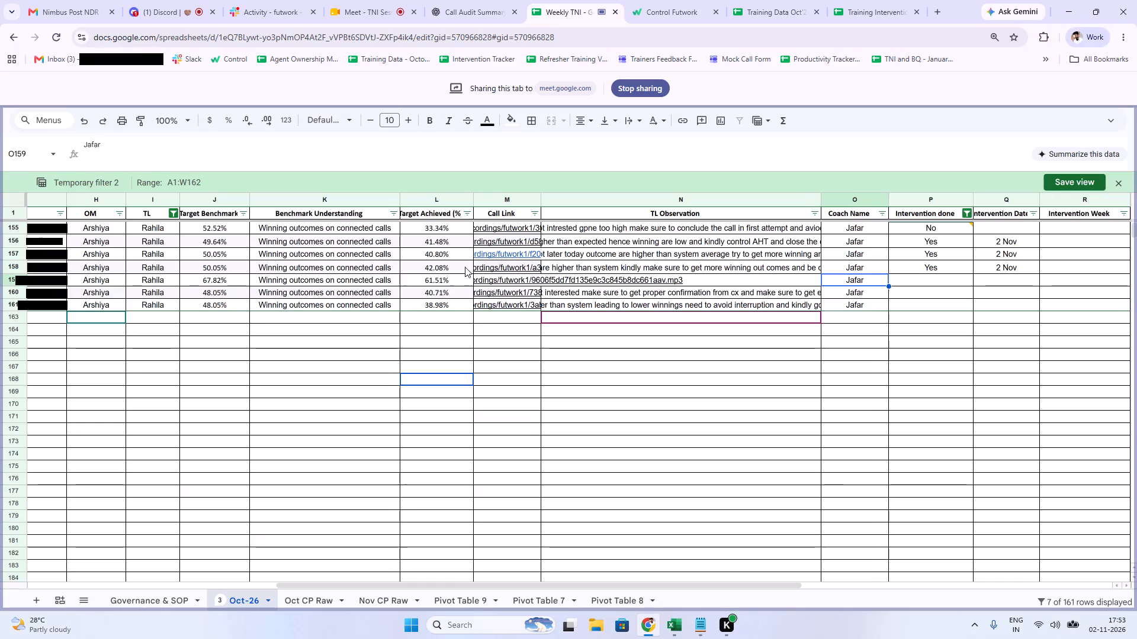
Copy Yes from row 158 into row 159's Intervention done cell.
{"action": "key", "text": "Right"}
{"action": "key", "text": "Right"}
{"action": "key", "text": "Left"}
{"action": "key", "text": "ctrl+Up"}
{"action": "key", "text": "ctrl+c"}
{"action": "key", "text": "Down"}
{"action": "key", "text": "ctrl+v"}
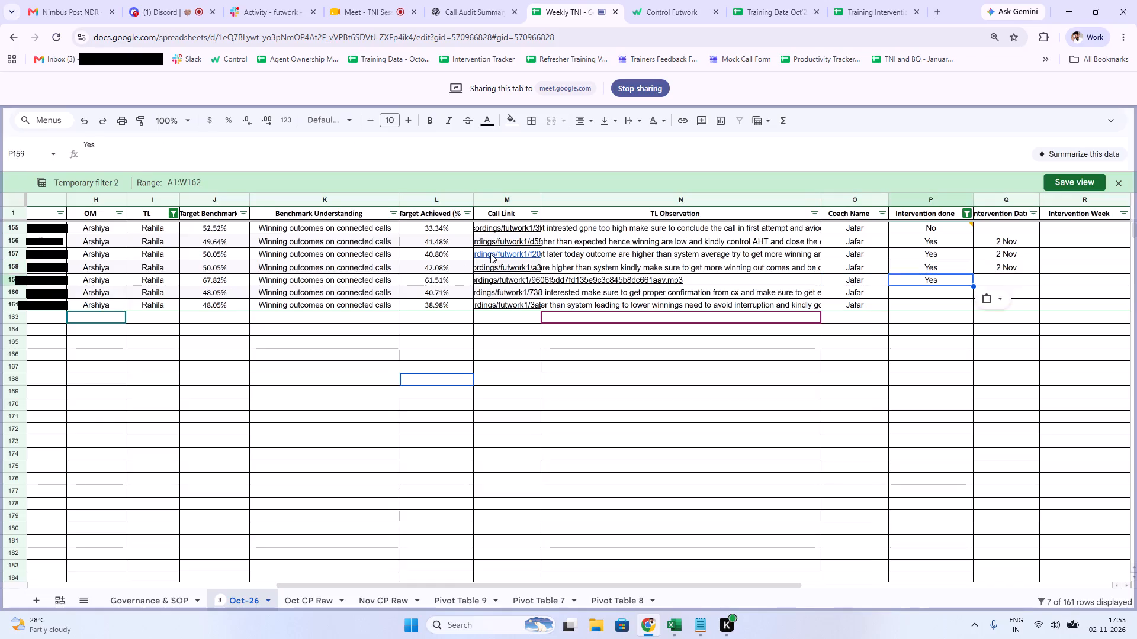
Copy the intervention date 2 Nov from row 158 into row 159's Intervention Date cell.
{"action": "key", "text": "Right"}
{"action": "key", "text": "ctrl+Up"}
{"action": "key", "text": "ctrl+c"}
{"action": "key", "text": "Down"}
{"action": "key", "text": "ctrl+v"}
{"action": "key", "text": "Left"}
Add the comment "SP is taking less calls on this project" to row 159's Intervention done cell.
{"action": "right_click", "coordinate": [904, 280]}
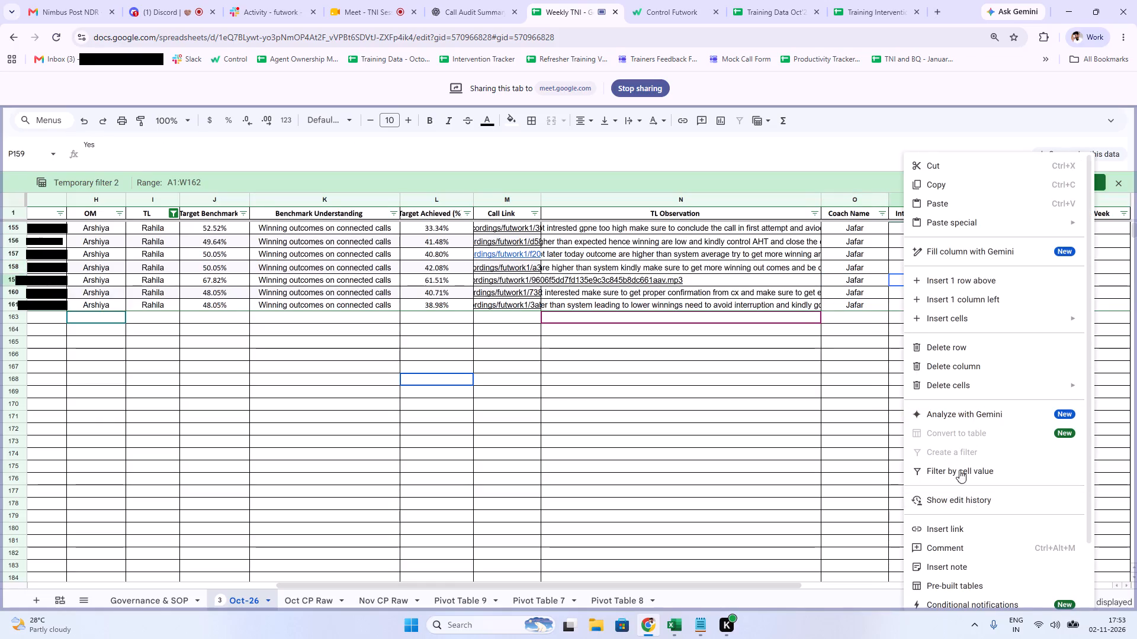
{"action": "scroll", "coordinate": [984, 503], "scroll_direction": "up", "scroll_amount": 1}
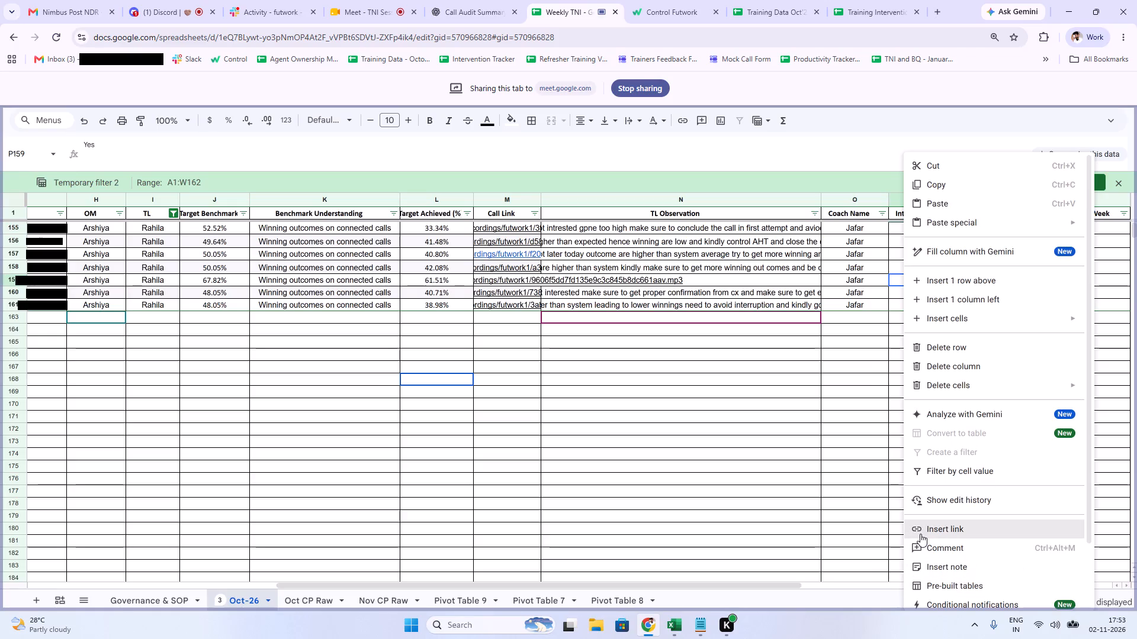
{"action": "left_click", "coordinate": [993, 543]}
{"action": "type", "text": "SP is taking less calls on"}
{"action": "key", "text": "space"}
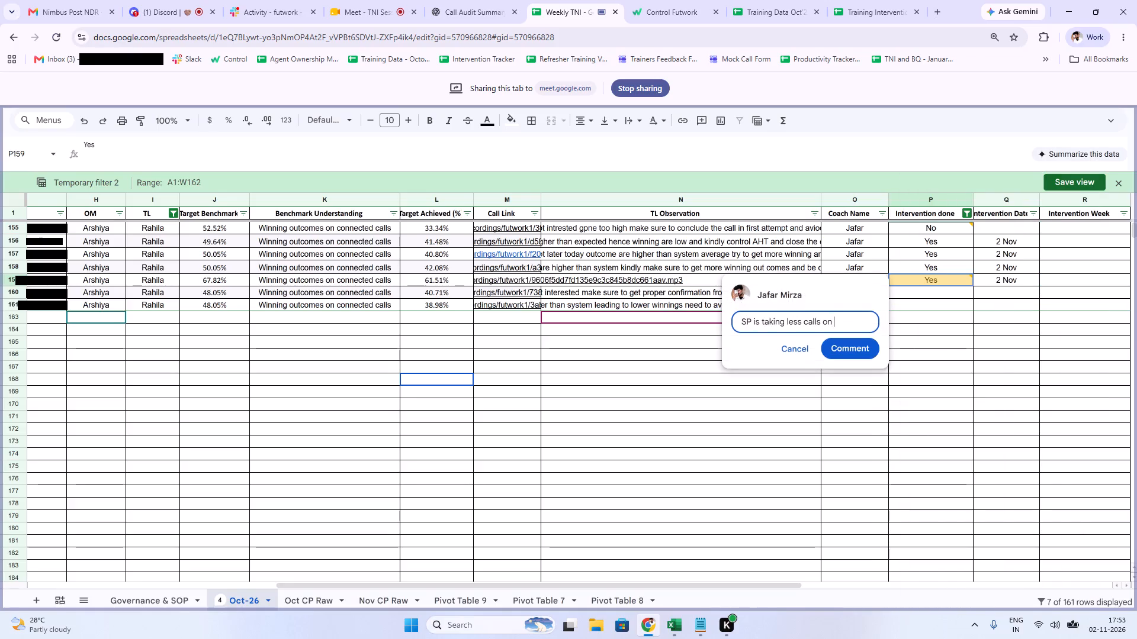
{"action": "key", "text": "h"}
{"action": "key", "text": "BackSpace"}
{"action": "type", "text": "ths pro"}
{"action": "key", "text": "BackSpace"}
{"action": "key", "text": "BackSpace"}
{"action": "key", "text": "BackSpace"}
{"action": "key", "text": "BackSpace"}
{"action": "key", "text": "BackSpace"}
{"action": "type", "text": "is pro"}
{"action": "key", "text": "j"}
{"action": "type", "text": "ect"}
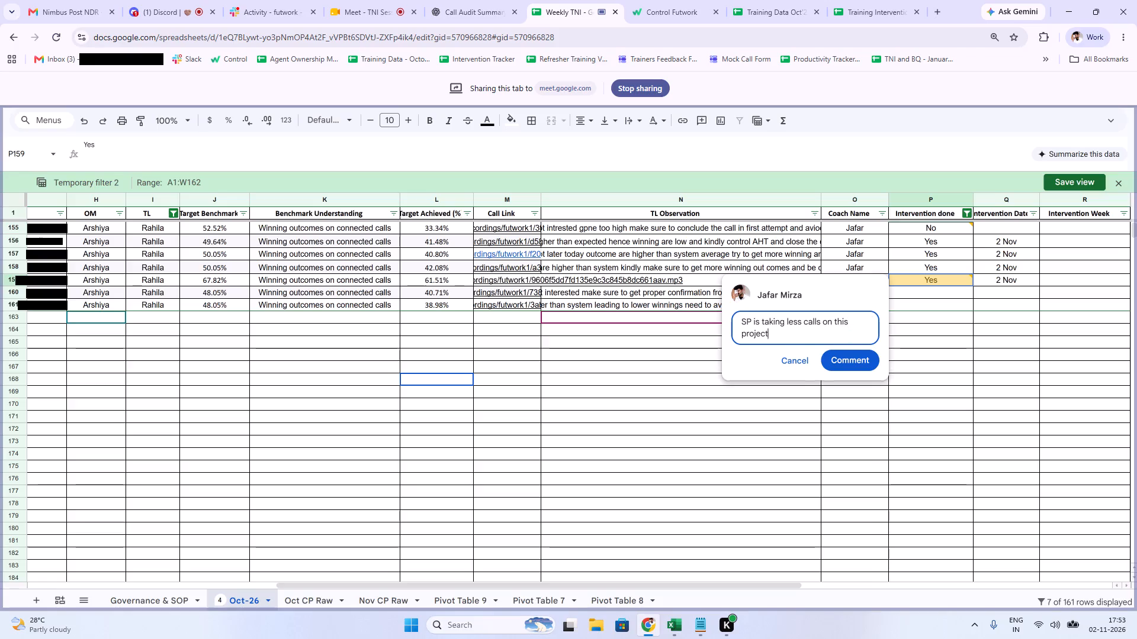
{"action": "key", "text": "space"}
{"action": "key", "text": "Return"}
{"action": "left_click", "coordinate": [865, 373]}
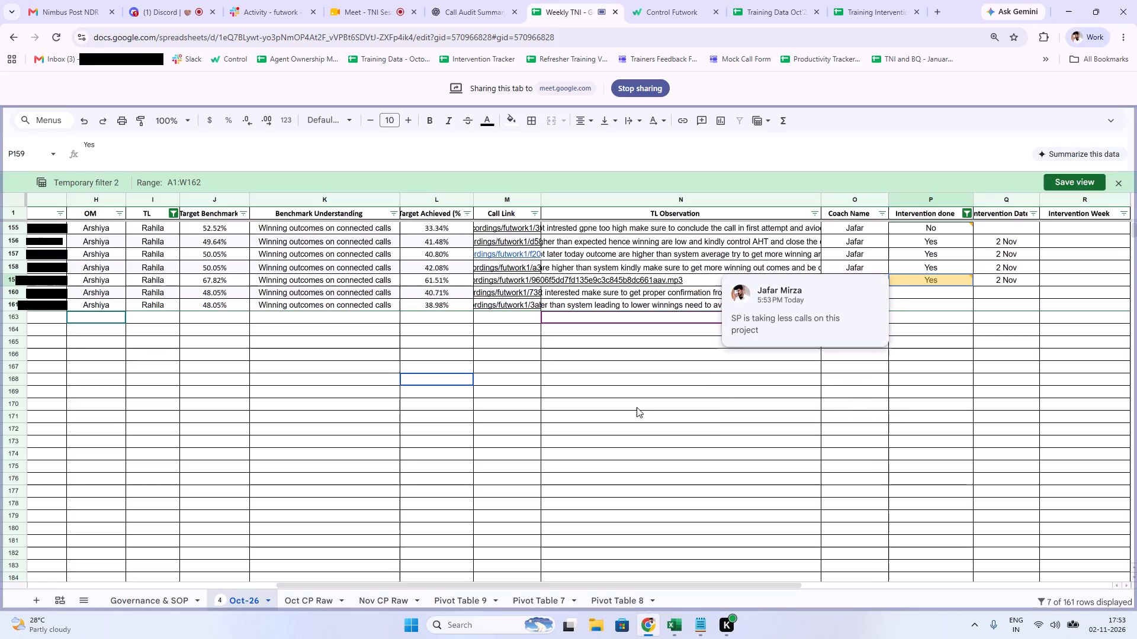
{"action": "left_click", "coordinate": [637, 407]}
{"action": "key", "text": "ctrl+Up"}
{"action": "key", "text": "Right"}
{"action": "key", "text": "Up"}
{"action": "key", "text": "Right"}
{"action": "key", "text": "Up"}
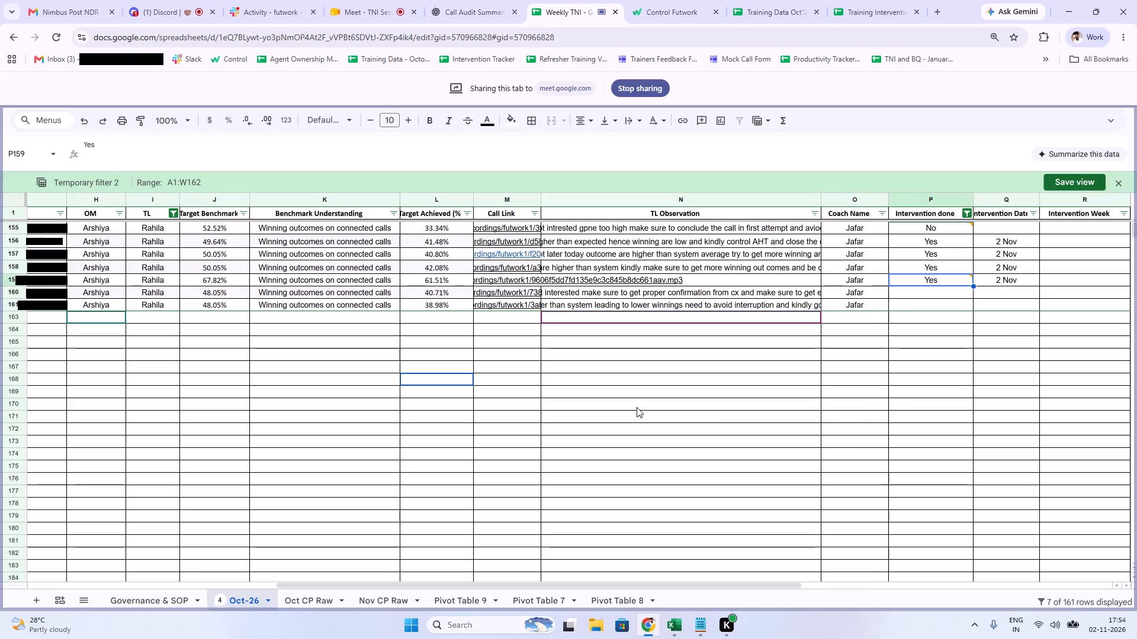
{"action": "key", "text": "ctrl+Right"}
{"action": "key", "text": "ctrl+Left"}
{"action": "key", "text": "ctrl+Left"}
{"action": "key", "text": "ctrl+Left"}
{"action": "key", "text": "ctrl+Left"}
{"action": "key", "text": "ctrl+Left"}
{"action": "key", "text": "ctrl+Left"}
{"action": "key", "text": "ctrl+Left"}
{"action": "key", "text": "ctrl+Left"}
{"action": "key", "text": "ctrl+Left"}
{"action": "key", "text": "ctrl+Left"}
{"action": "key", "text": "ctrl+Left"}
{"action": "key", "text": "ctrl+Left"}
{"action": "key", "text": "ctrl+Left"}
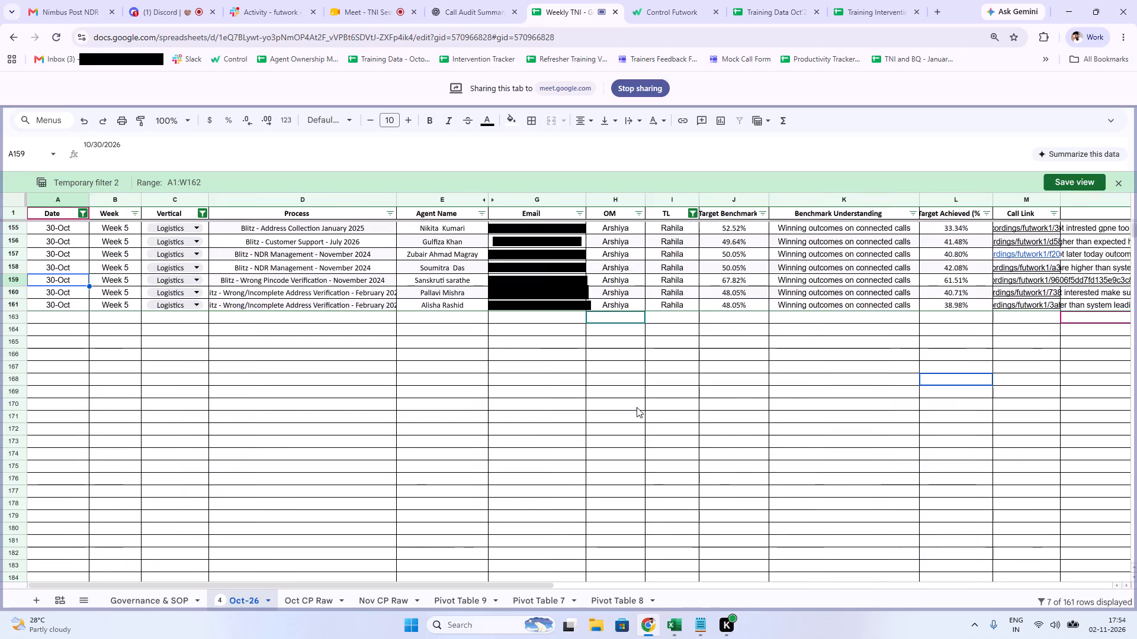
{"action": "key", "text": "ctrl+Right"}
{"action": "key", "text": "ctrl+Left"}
Look over row 160, the Blitz - Wrong/Incomplete Address Verification agent, from its date across to the OM and TL.
{"action": "key", "text": "Down"}
{"action": "key", "text": "ctrl+Right"}
{"action": "key", "text": "ctrl+Left"}
{"action": "key", "text": "Right"}
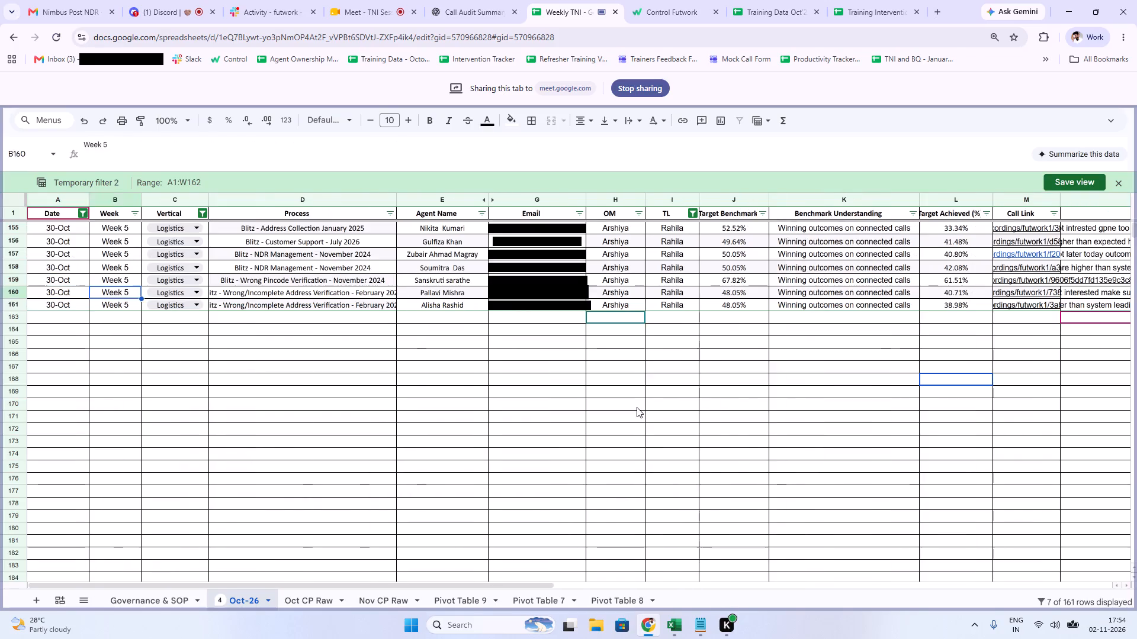
{"action": "key", "text": "Right"}
{"action": "key", "text": "Right"}
{"action": "key", "text": "Right"}
{"action": "key", "text": "Right"}
{"action": "key", "text": "Right"}
{"action": "key", "text": "Right"}
{"action": "key", "text": "Right"}
{"action": "key", "text": "ctrl+Left"}
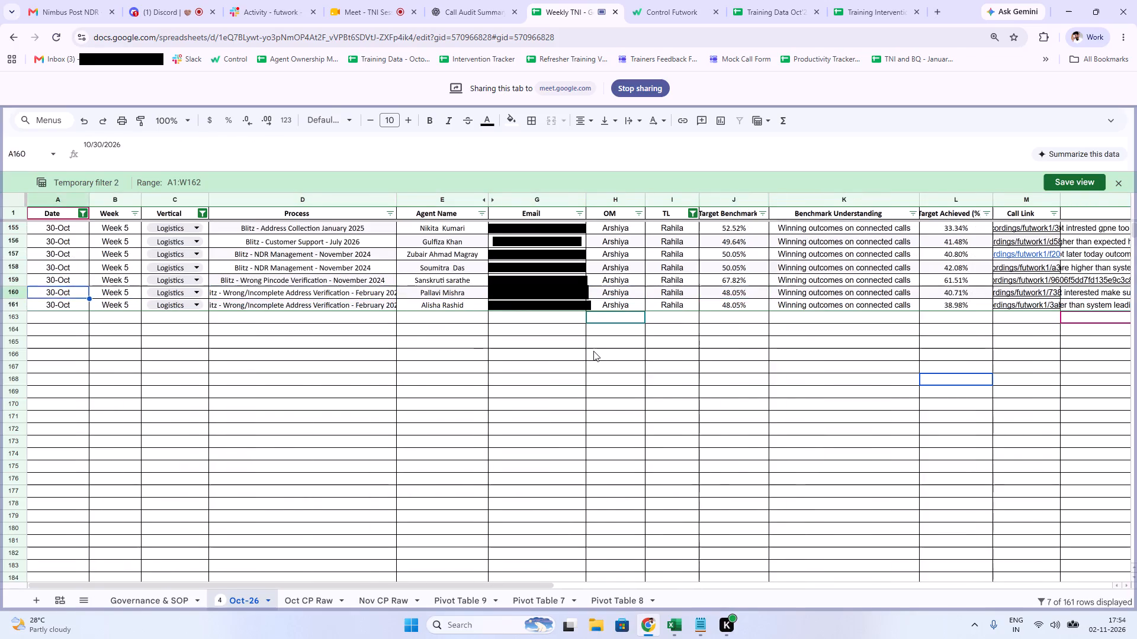
{"action": "key", "text": "ctrl+Right"}
{"action": "key", "text": "ctrl+Left"}
{"action": "key", "text": "Right"}
{"action": "key", "text": "ctrl+Left"}
{"action": "key", "text": "ctrl+Right"}
{"action": "key", "text": "ctrl+Left"}
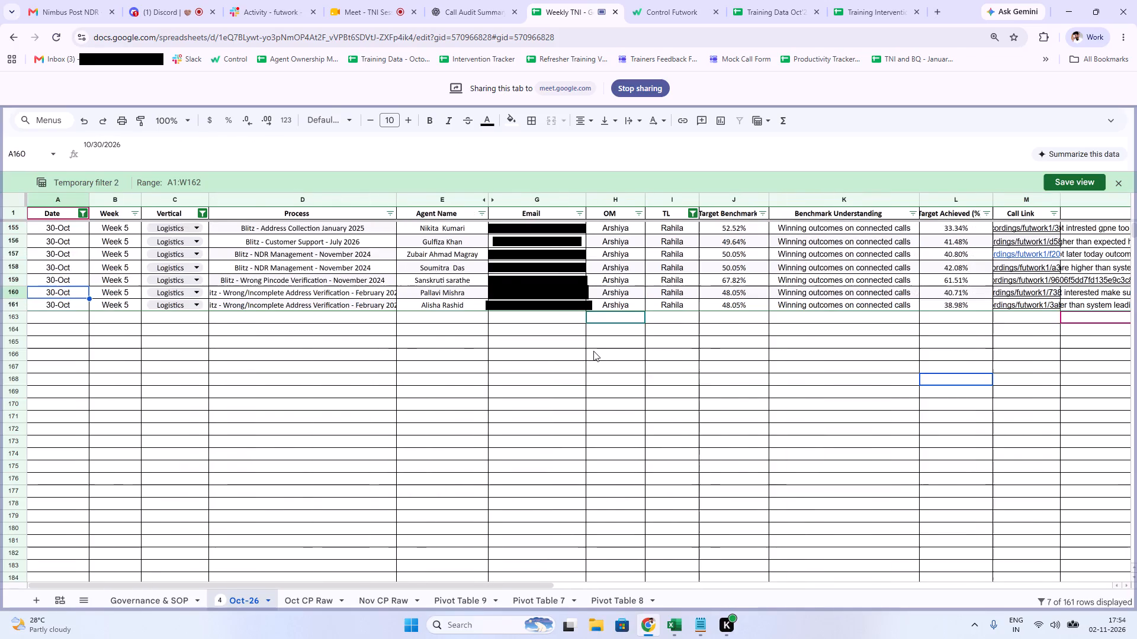
Copy row 159's process, agent name and email cells together.
{"action": "key", "text": "Up"}
{"action": "key", "text": "Right"}
{"action": "key", "text": "Right"}
{"action": "key", "text": "Right"}
{"action": "key", "text": "Right"}
{"action": "key", "text": "shift+Right"}
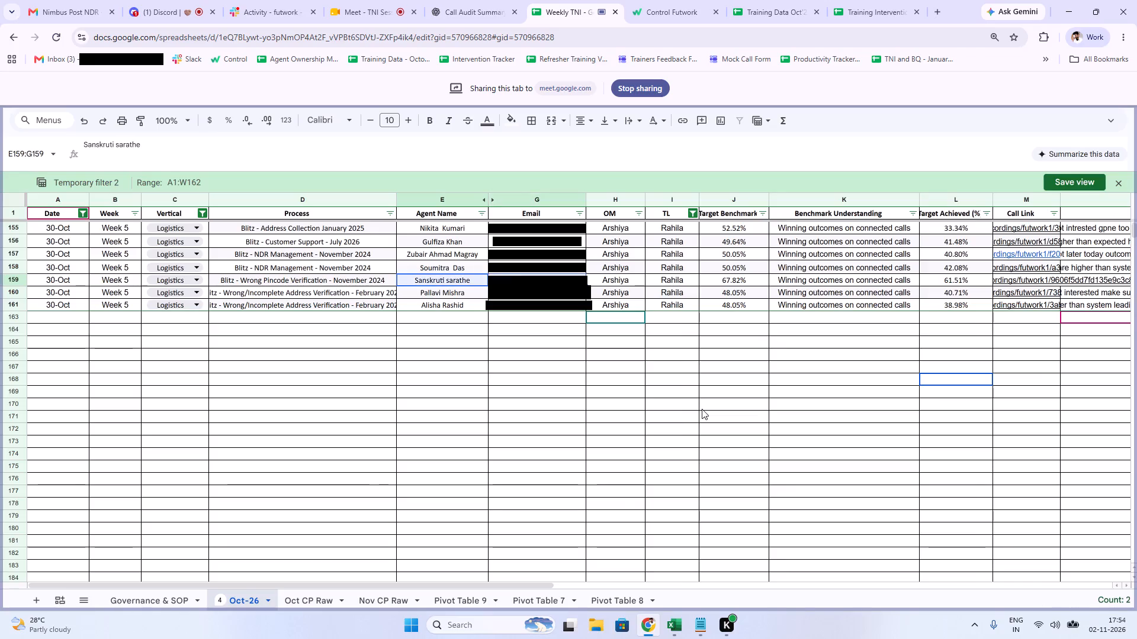
{"action": "key", "text": "ctrl+c"}
{"action": "key", "text": "Left"}
{"action": "key", "text": "shift+Right"}
{"action": "key", "text": "shift+Right"}
{"action": "key", "text": "ctrl+c"}
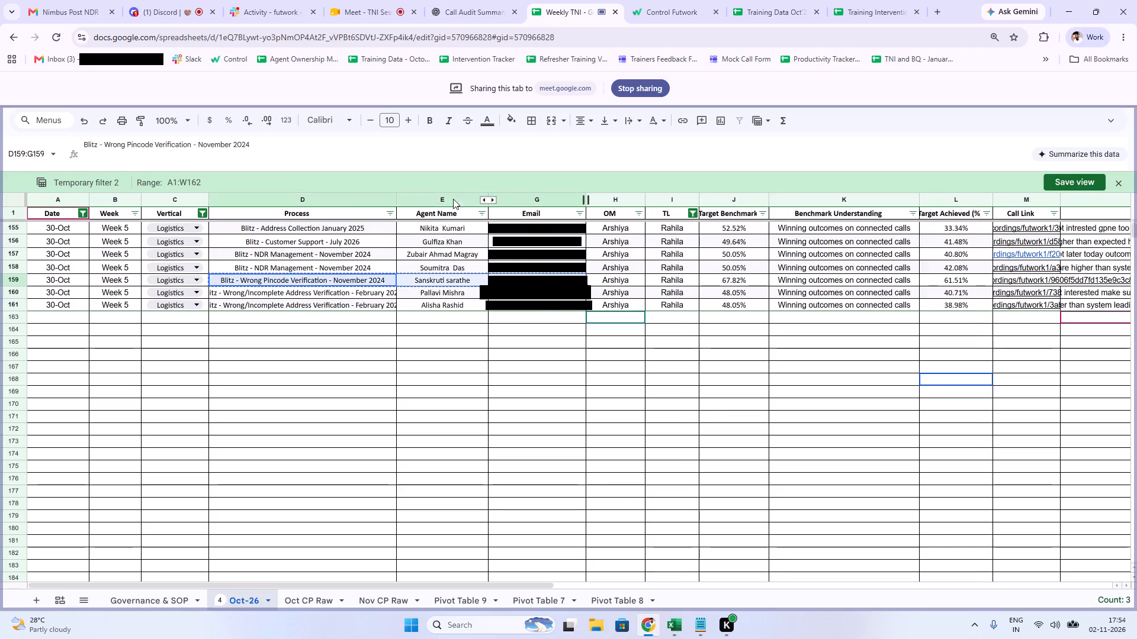
Compare the process and agent name in rows 159 and 160.
{"action": "left_click", "coordinate": [414, 299]}
{"action": "key", "text": "Up"}
{"action": "key", "text": "Left"}
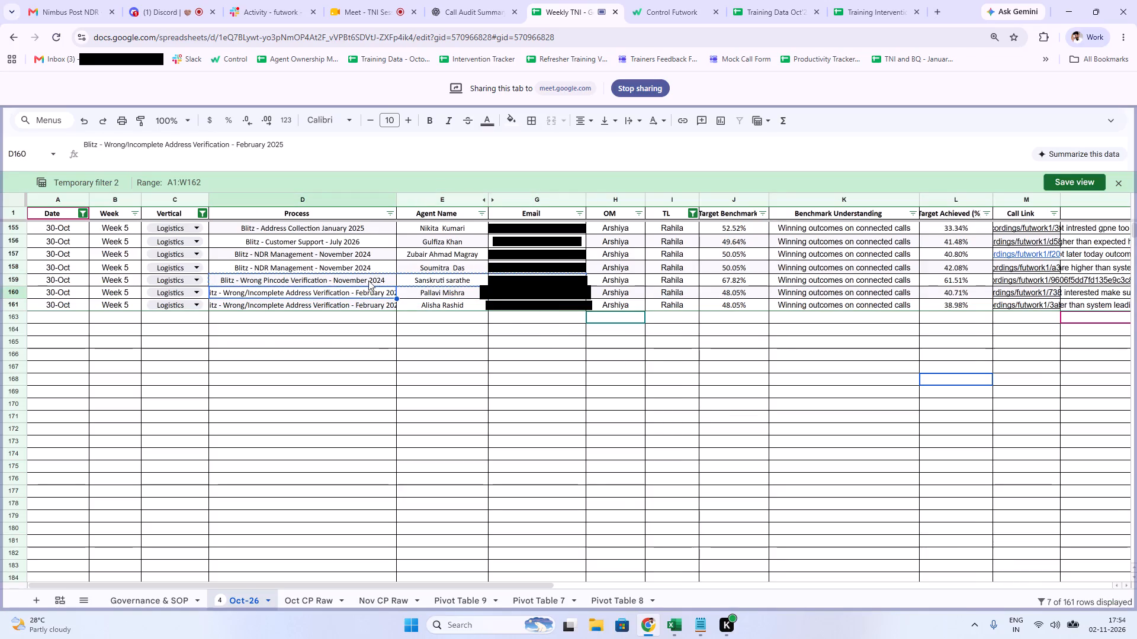
{"action": "left_click", "coordinate": [299, 289]}
{"action": "key", "text": "Up"}
{"action": "key", "text": "Down"}
{"action": "key", "text": "Up"}
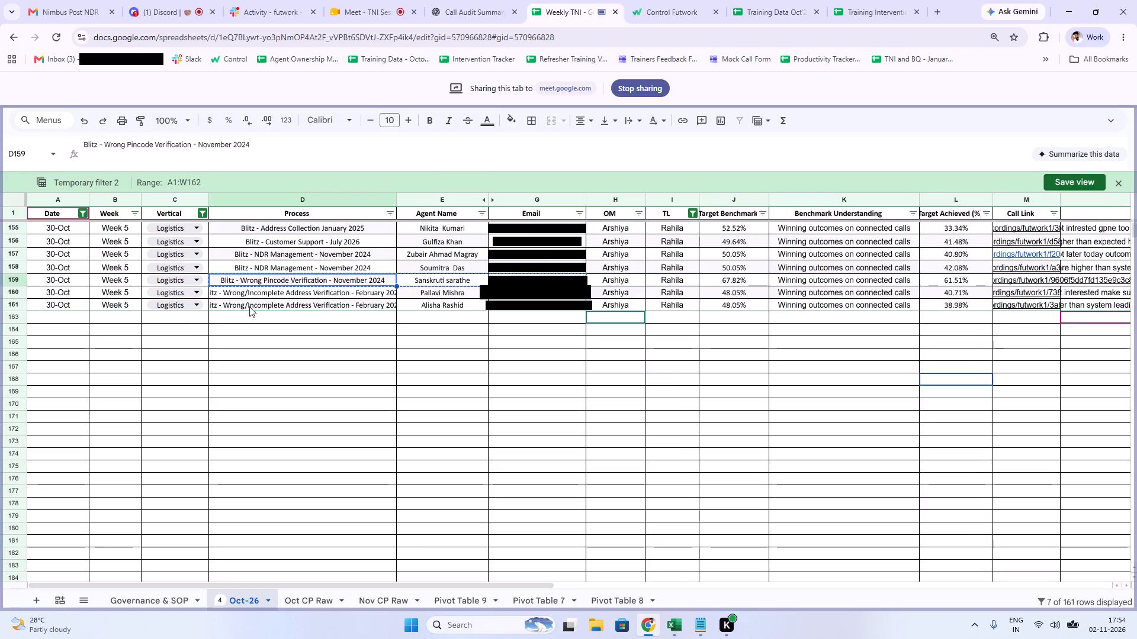
{"action": "key", "text": "Down"}
{"action": "key", "text": "Up"}
{"action": "key", "text": "Down"}
{"action": "key", "text": "Right"}
{"action": "key", "text": "Up"}
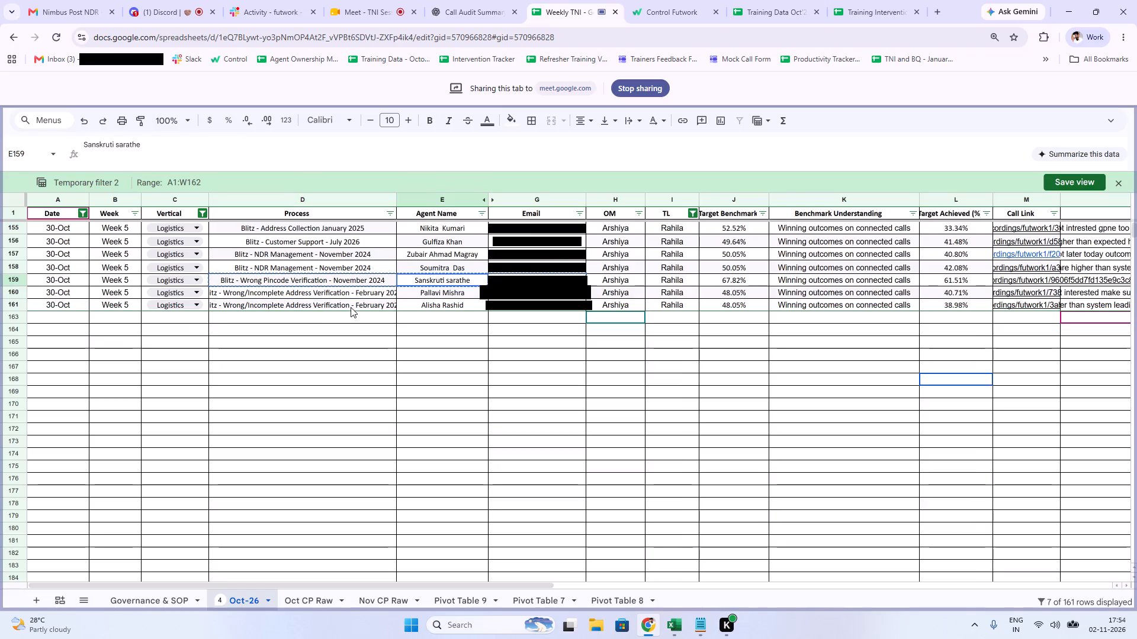
{"action": "key", "text": "Down"}
{"action": "key", "text": "Left"}
{"action": "key", "text": "Right"}
{"action": "key", "text": "Left"}
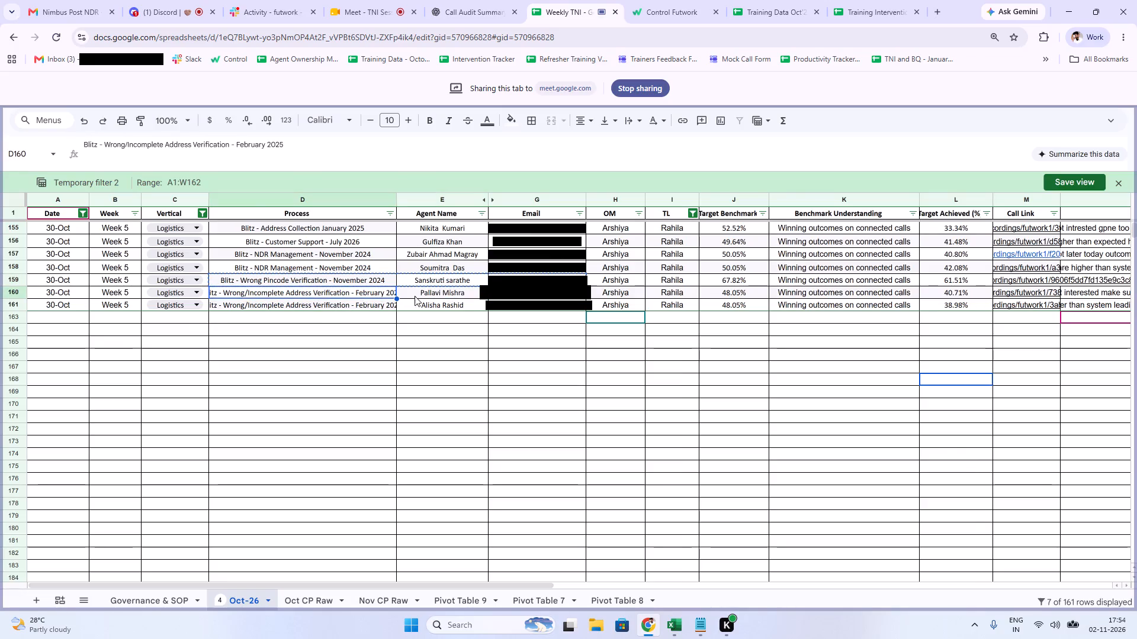
Review row 159 once more from its agent name and OM through the benchmark columns to the call link.
{"action": "left_click", "coordinate": [418, 286]}
{"action": "key", "text": "Up"}
{"action": "key", "text": "Down"}
{"action": "key", "text": "Right"}
{"action": "key", "text": "Right"}
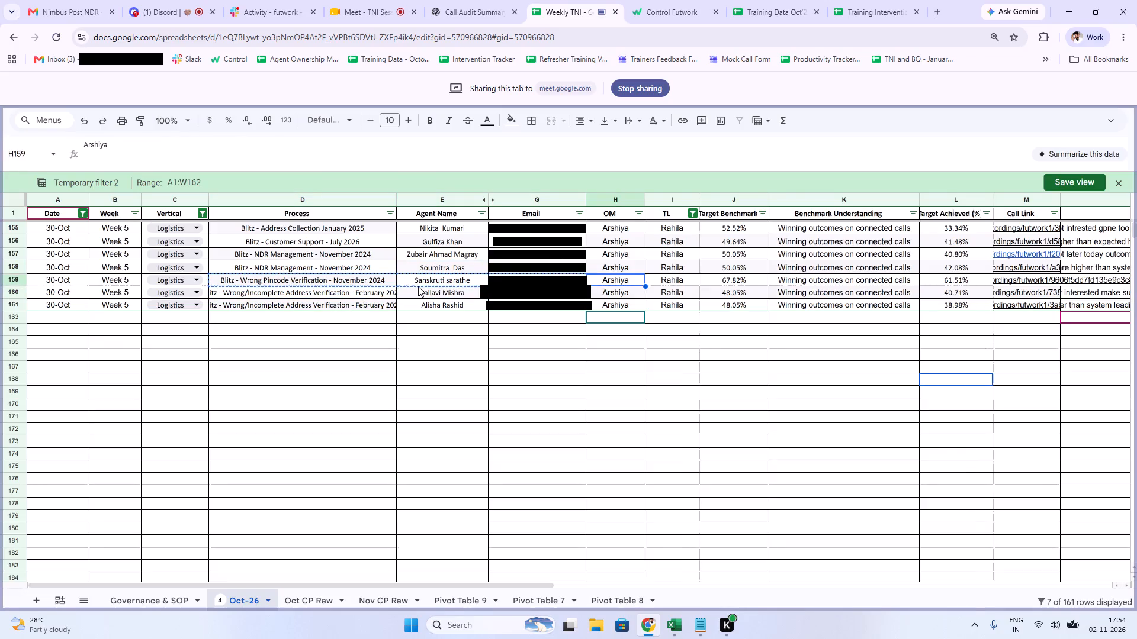
{"action": "key", "text": "Right"}
{"action": "key", "text": "Right"}
{"action": "key", "text": "Right"}
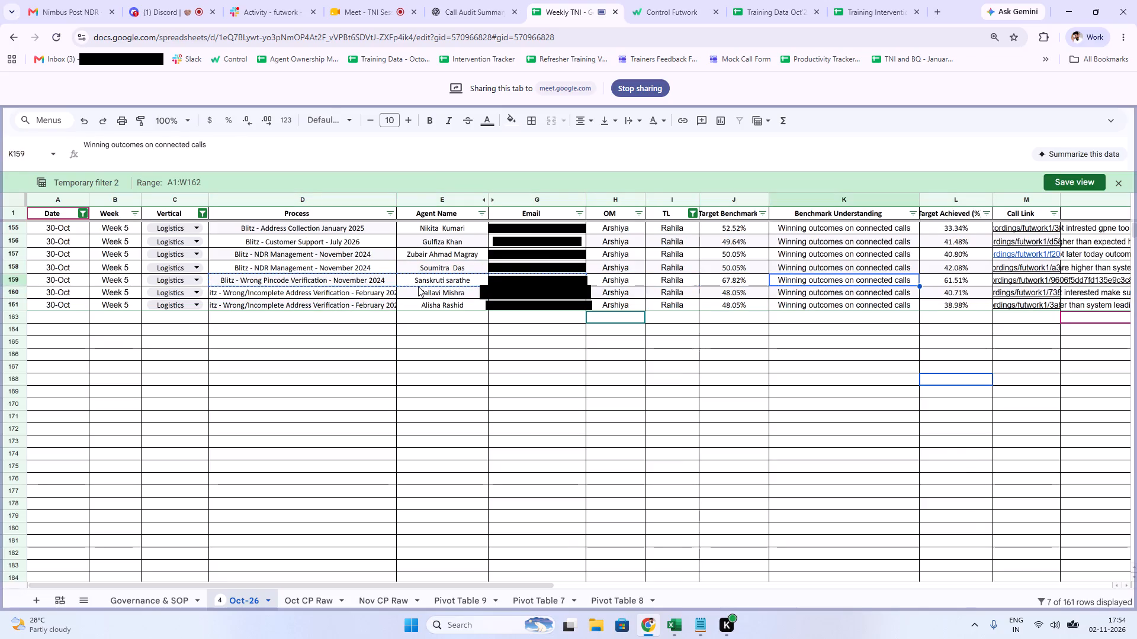
{"action": "key", "text": "ctrl+Right"}
{"action": "key", "text": "Right"}
{"action": "key", "text": "ctrl+Right"}
{"action": "key", "text": "ctrl+Left"}
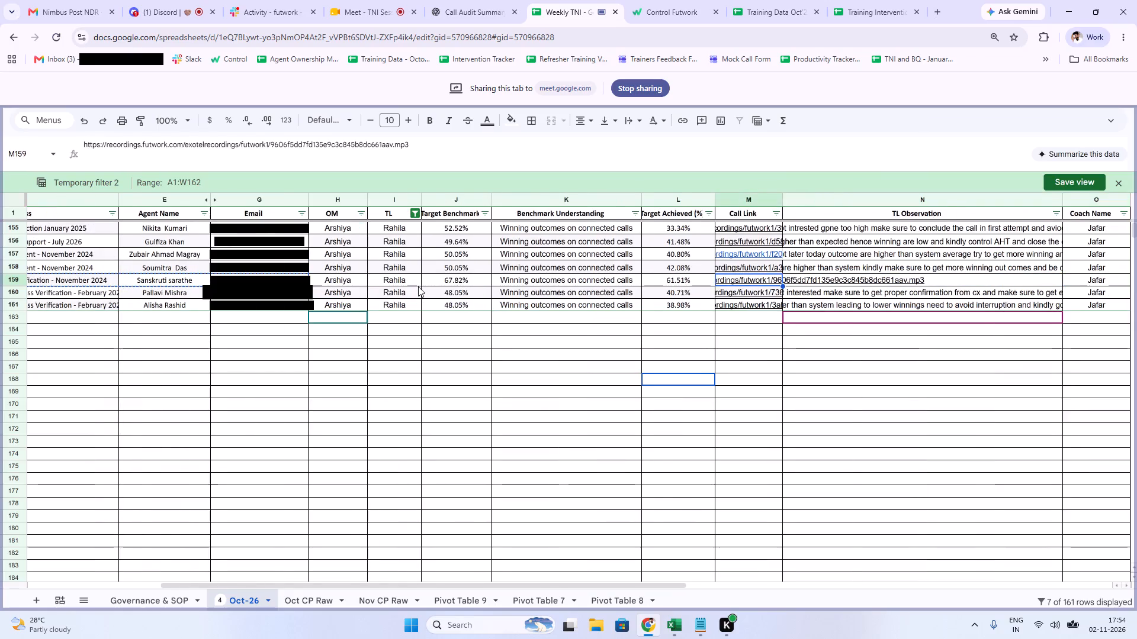
{"action": "key", "text": "ctrl+Left"}
{"action": "key", "text": "ctrl+Right"}
{"action": "key", "text": "Left"}
{"action": "key", "text": "ctrl+Left"}
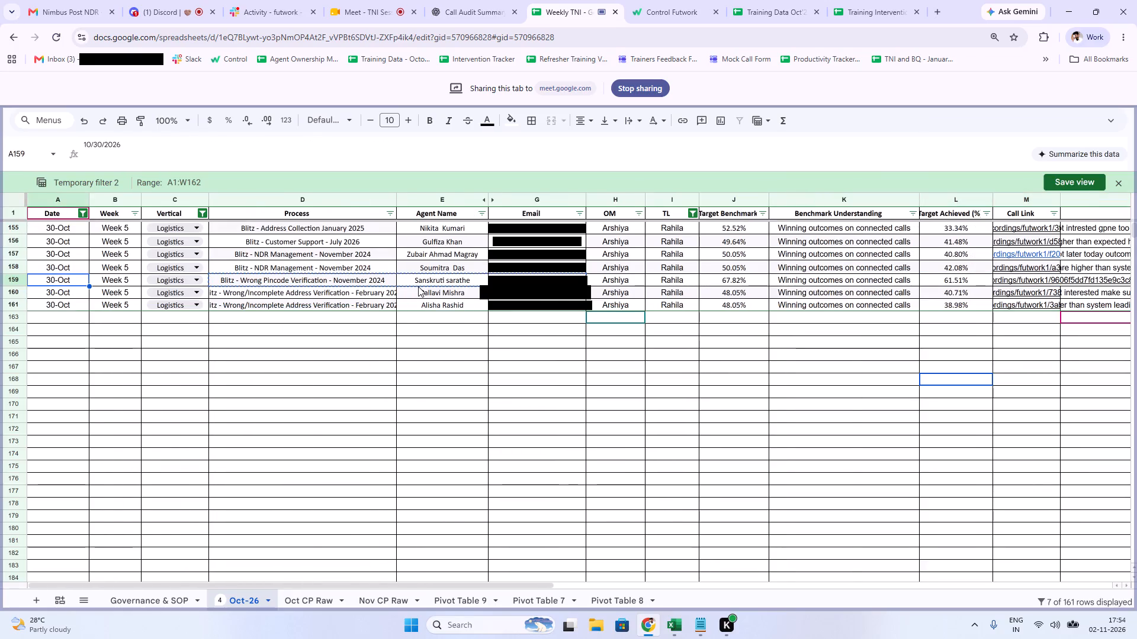
{"action": "key", "text": "ctrl+Left"}
{"action": "key", "text": "Right"}
{"action": "key", "text": "Left"}
{"action": "key", "text": "ctrl+Left"}
{"action": "key", "text": "ctrl+Right"}
{"action": "key", "text": "ctrl+Left"}
Examine row 160's process and agent name, and read its TL Observation.
{"action": "key", "text": "ctrl+Right"}
{"action": "key", "text": "ctrl+Left"}
{"action": "key", "text": "Right"}
{"action": "key", "text": "Right"}
{"action": "key", "text": "Right"}
{"action": "key", "text": "Down"}
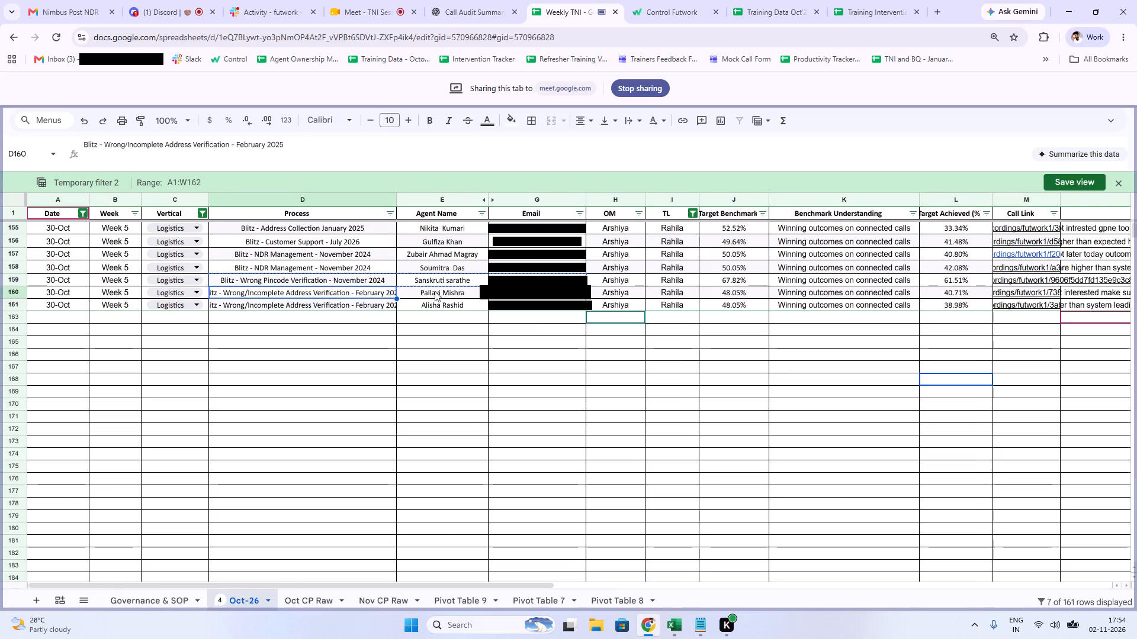
{"action": "left_click", "coordinate": [439, 291]}
{"action": "key", "text": "ctrl+Right"}
{"action": "key", "text": "Right"}
{"action": "key", "text": "Left"}
{"action": "key", "text": "Left"}
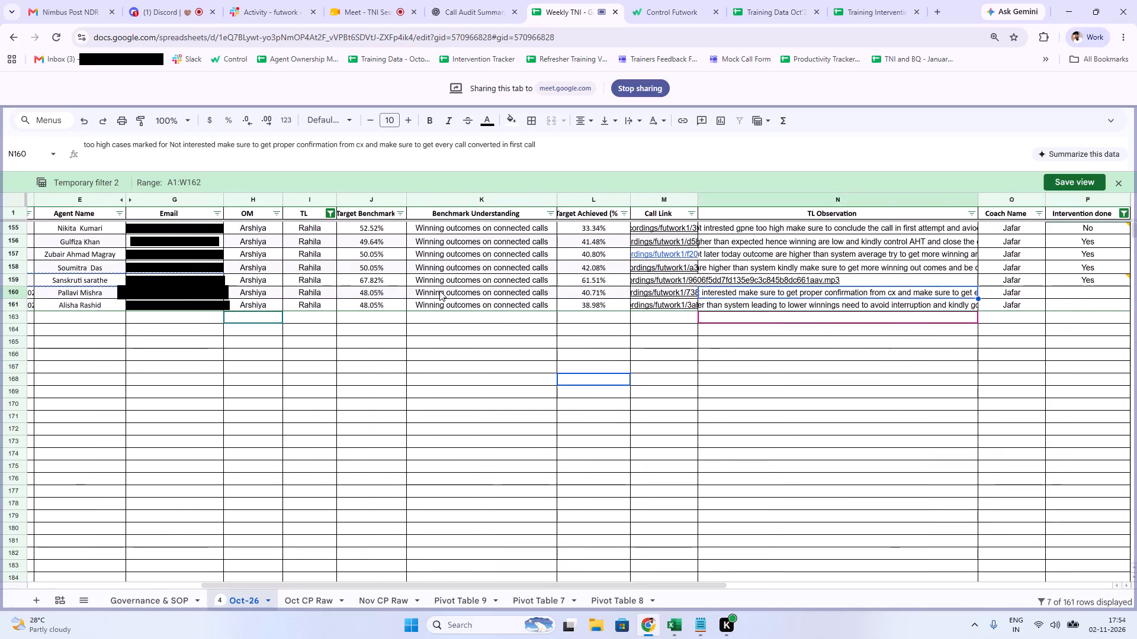
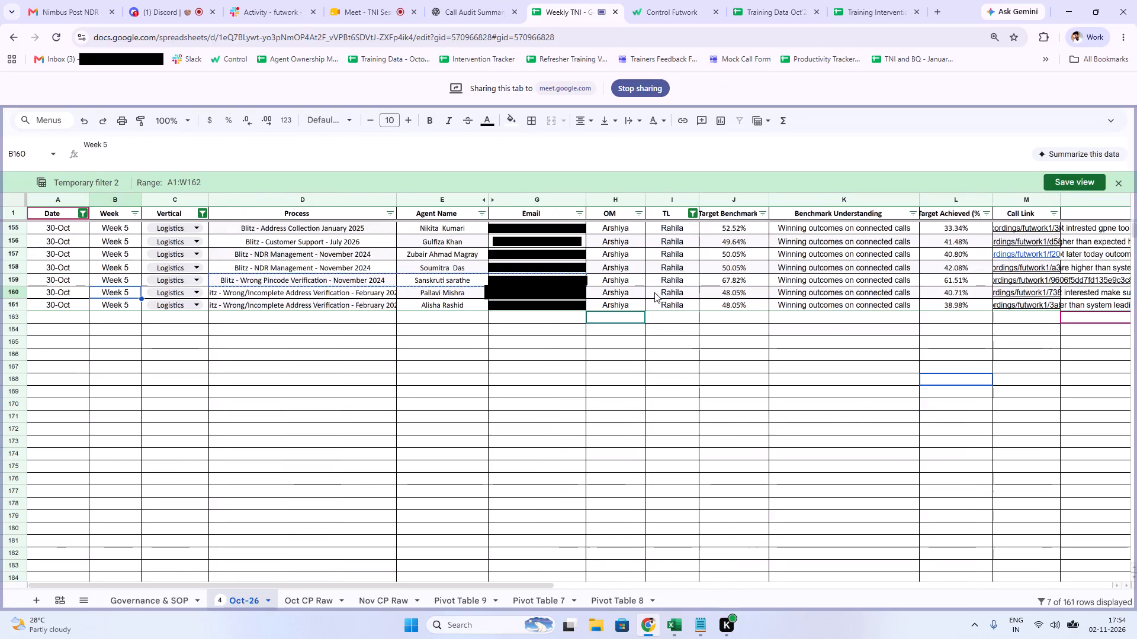
Review row 160 across its columns, from the week and TL through to the coach name.
{"action": "key", "text": "Right"}
{"action": "key", "text": "Right"}
{"action": "key", "text": "Right"}
{"action": "key", "text": "Right"}
{"action": "key", "text": "Right"}
{"action": "key", "text": "Right"}
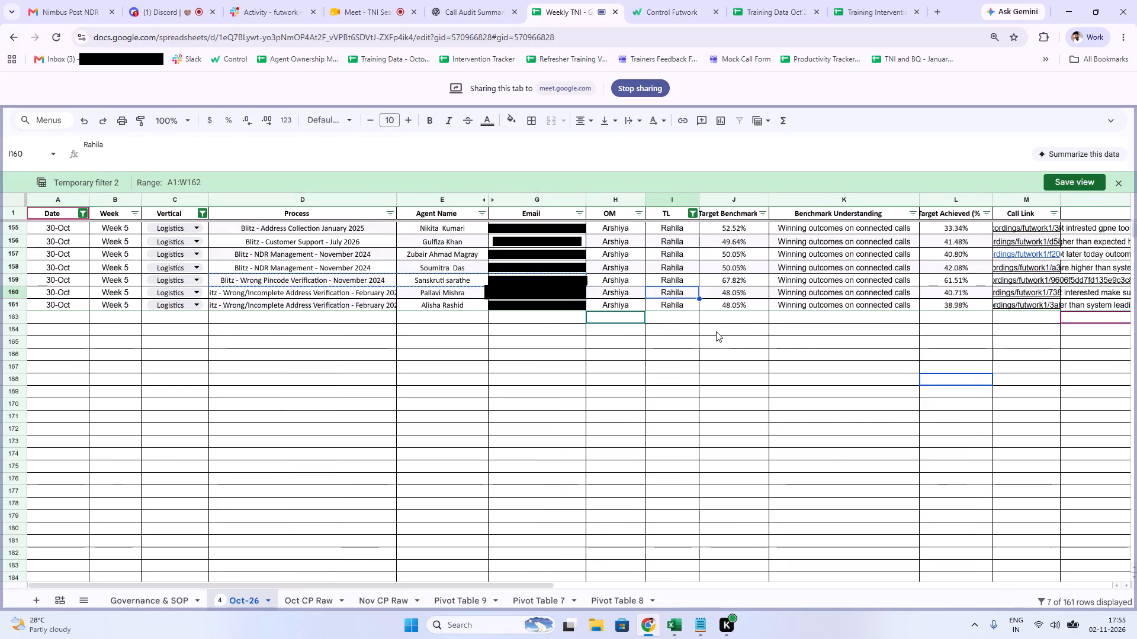
{"action": "left_click", "coordinate": [731, 299]}
{"action": "key", "text": "ctrl+Right"}
{"action": "key", "text": "ctrl+Left"}
{"action": "key", "text": "ctrl+Right"}
{"action": "key", "text": "ctrl+Left"}
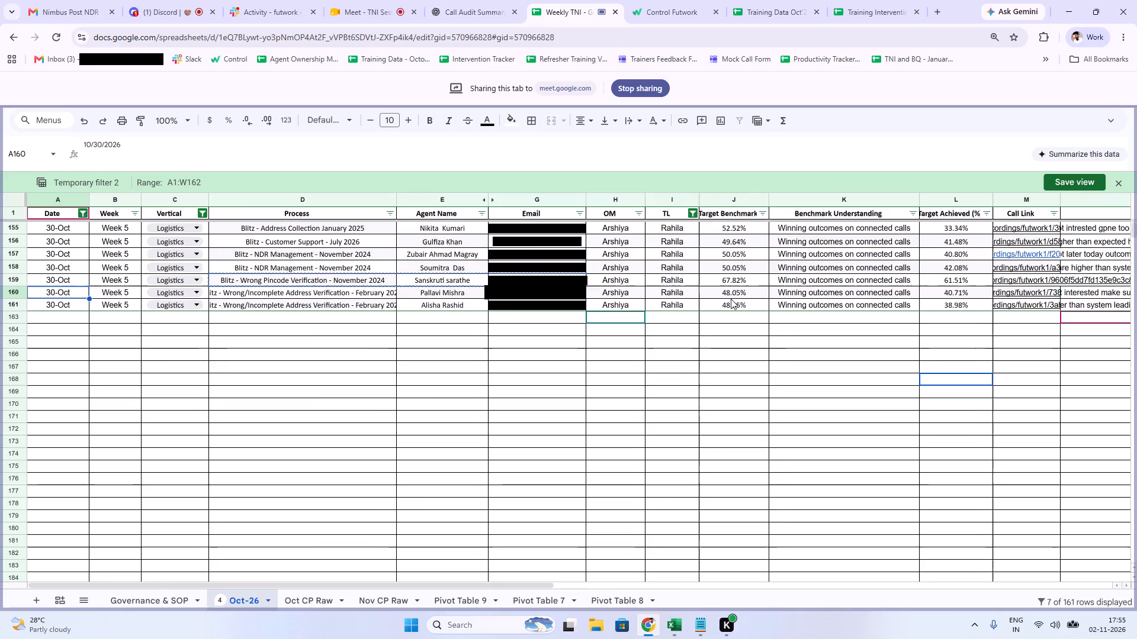
{"action": "key", "text": "Right"}
{"action": "key", "text": "ctrl+Right"}
{"action": "key", "text": "ctrl+Left"}
{"action": "key", "text": "Right"}
{"action": "key", "text": "ctrl+Right"}
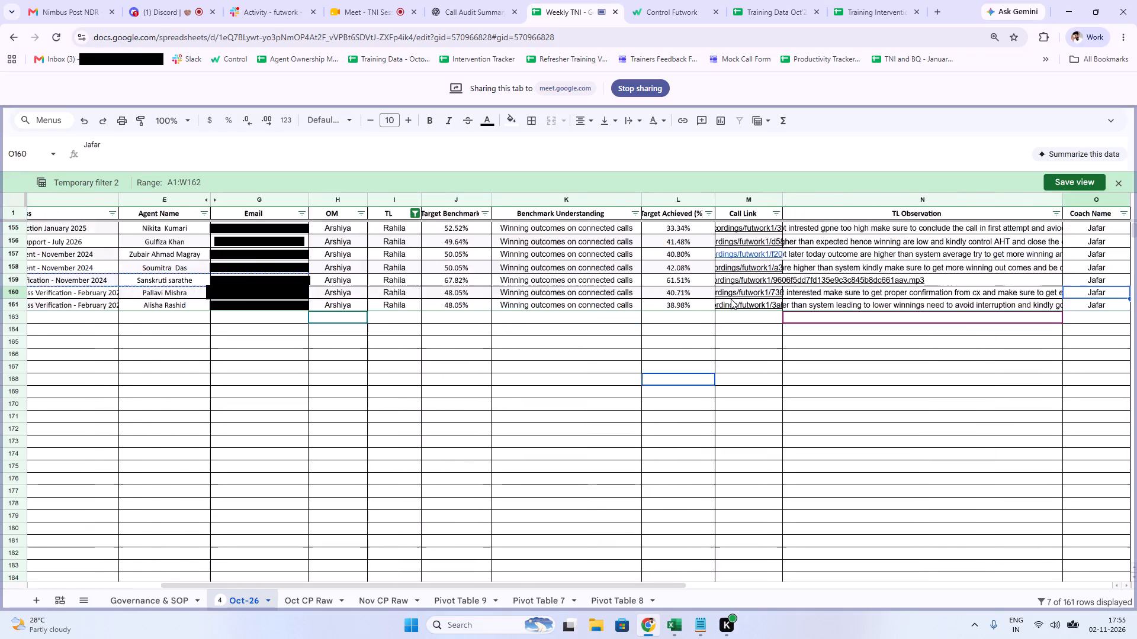
{"action": "key", "text": "ctrl+Left"}
{"action": "key", "text": "Right"}
{"action": "key", "text": "ctrl+Right"}
{"action": "key", "text": "ctrl+Left"}
{"action": "key", "text": "Right"}
{"action": "key", "text": "ctrl+Right"}
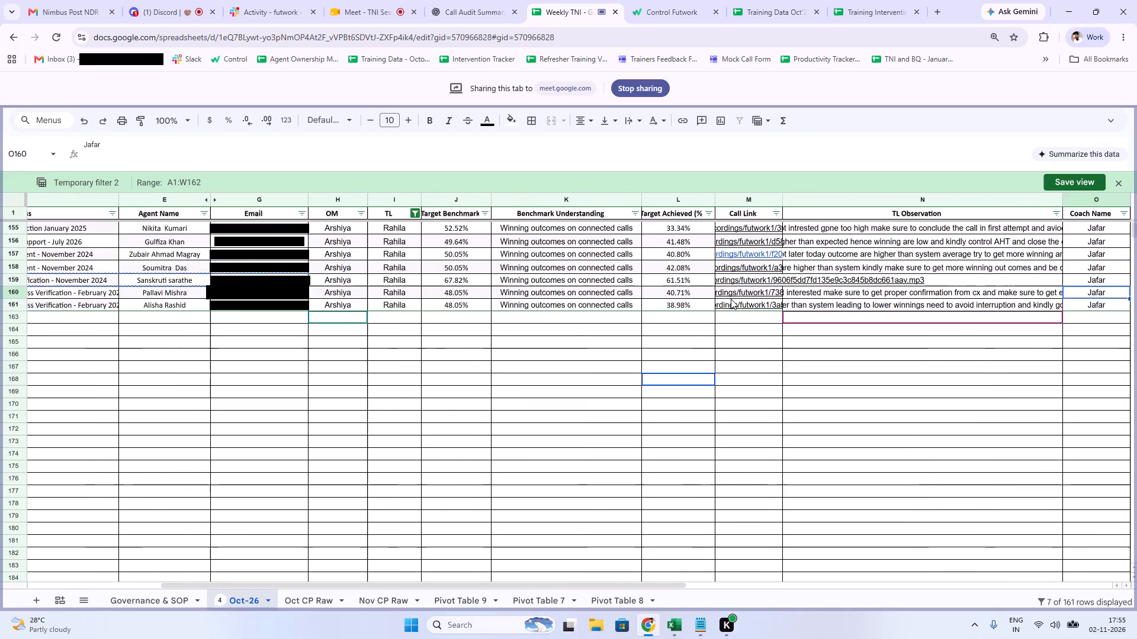
Set row 160's Intervention done status to Yes by copying the status from row 159.
{"action": "key", "text": "Left"}
{"action": "key", "text": "Left"}
{"action": "key", "text": "Right"}
{"action": "key", "text": "Down"}
{"action": "key", "text": "Right"}
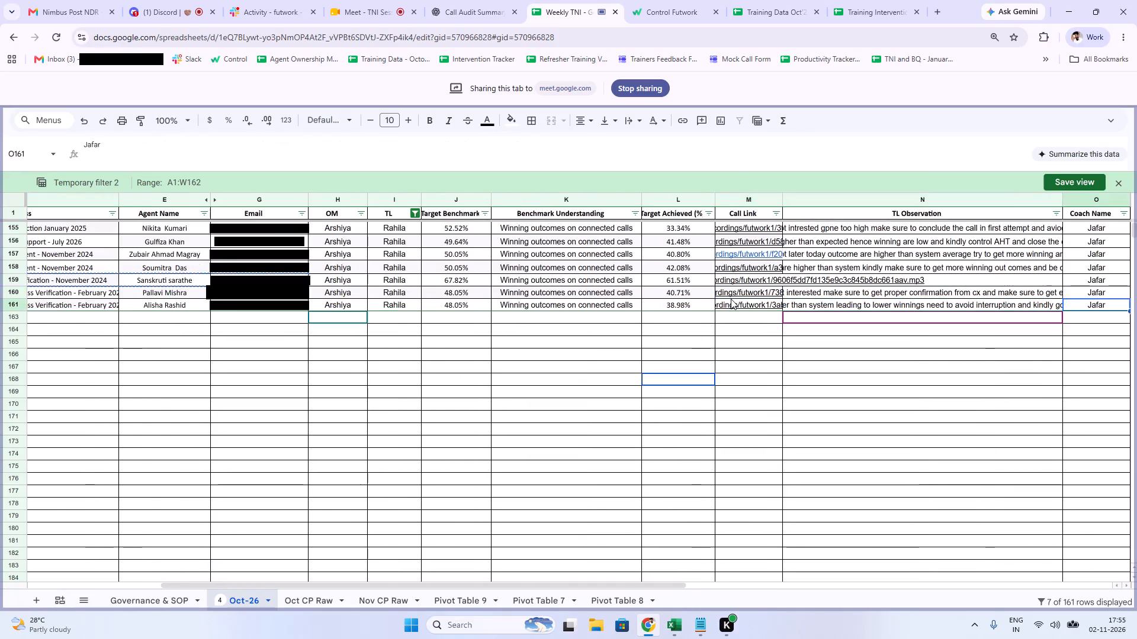
{"action": "key", "text": "Right"}
{"action": "key", "text": "Left"}
{"action": "key", "text": "Up"}
{"action": "key", "text": "Right"}
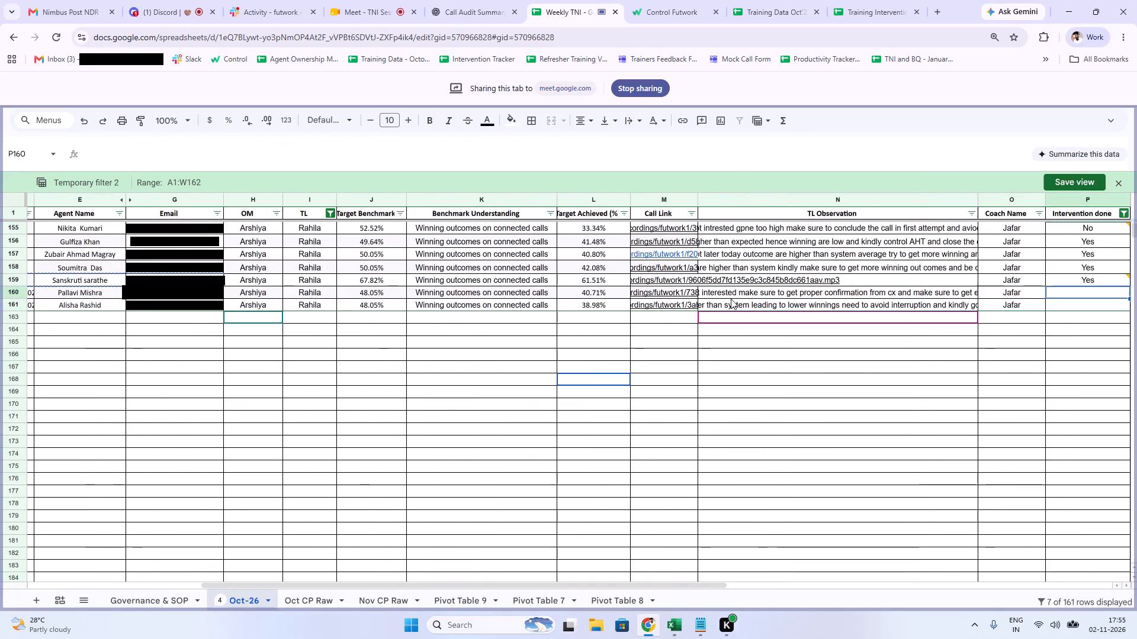
{"action": "key", "text": "Up"}
{"action": "key", "text": "ctrl+c"}
{"action": "key", "text": "Down"}
{"action": "key", "text": "ctrl+v"}
Copy the 2 Nov intervention date from row 159 into row 160.
{"action": "key", "text": "Right"}
{"action": "key", "text": "Up"}
{"action": "key", "text": "ctrl+c"}
{"action": "key", "text": "ctrl+v"}
{"action": "key", "text": "Down"}
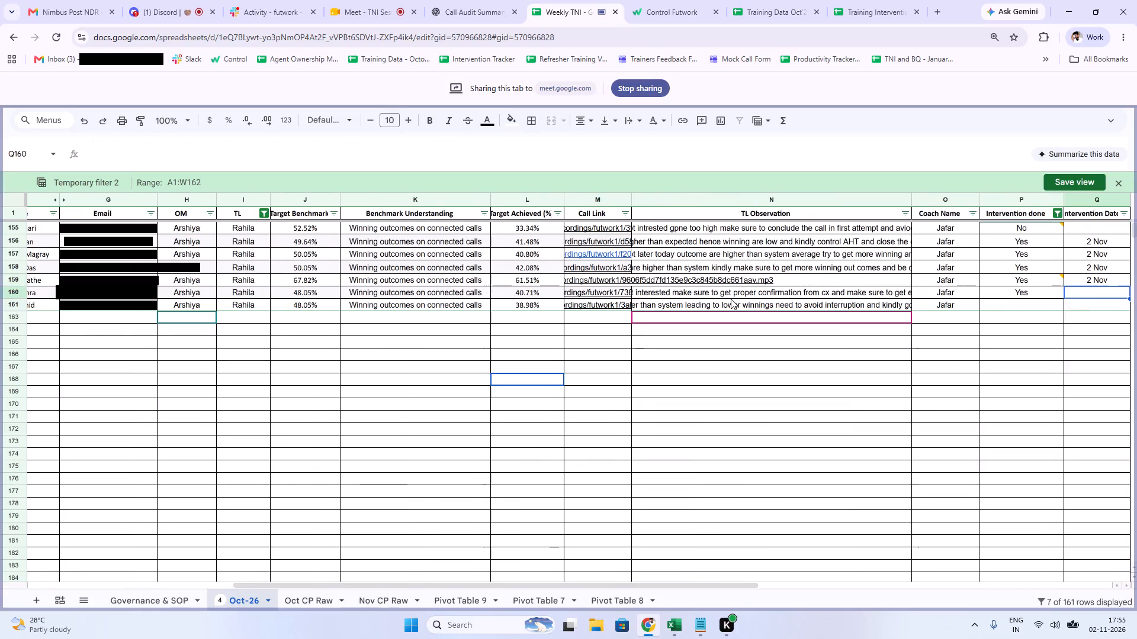
{"action": "key", "text": "ctrl+v"}
Review row 160's process, agent name, target benchmark and target achieved, and check the agent name in row 161.
{"action": "key", "text": "Left"}
{"action": "key", "text": "ctrl+Left"}
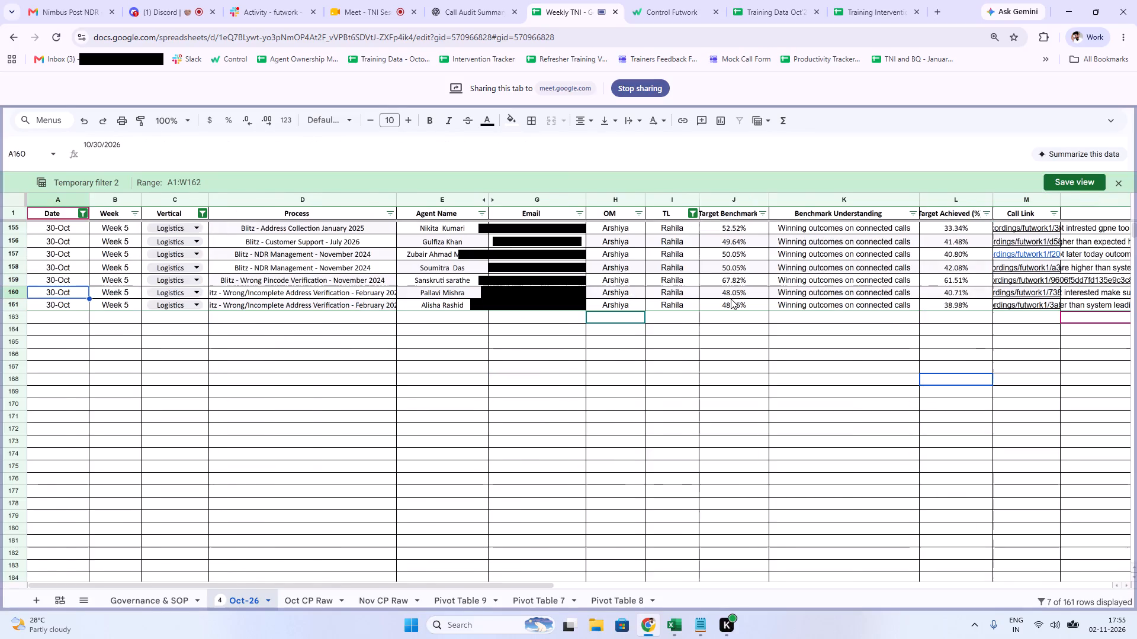
{"action": "key", "text": "ctrl+Left"}
{"action": "key", "text": "Right"}
{"action": "key", "text": "Right"}
{"action": "key", "text": "Right"}
{"action": "key", "text": "Right"}
{"action": "key", "text": "Right"}
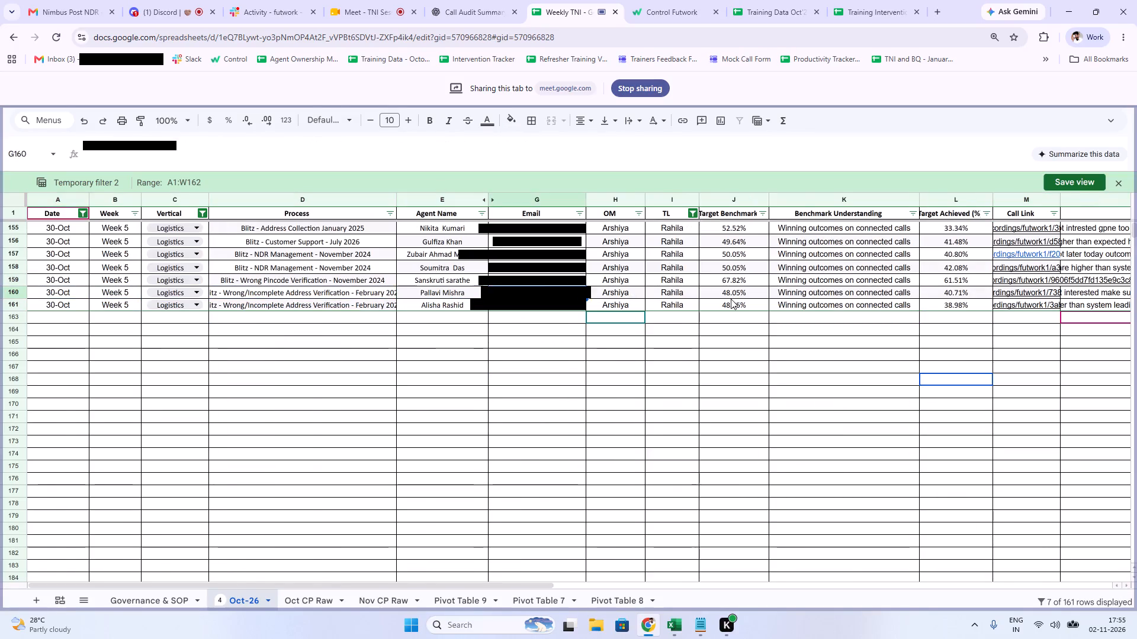
{"action": "key", "text": "Right"}
{"action": "key", "text": "Right"}
{"action": "key", "text": "Right"}
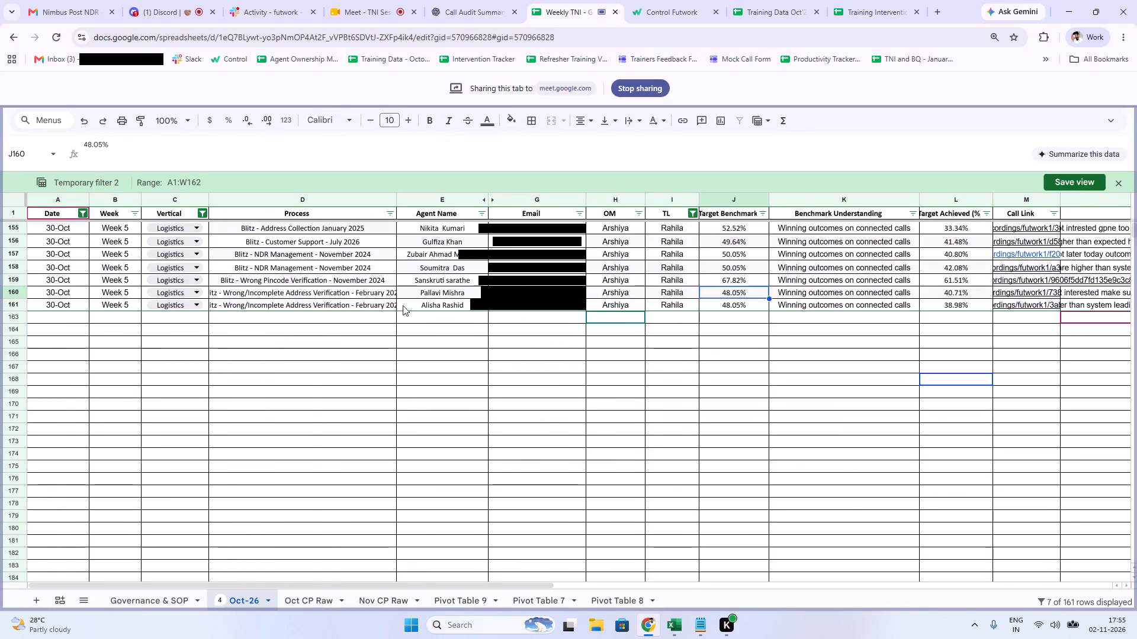
{"action": "left_click", "coordinate": [361, 294]}
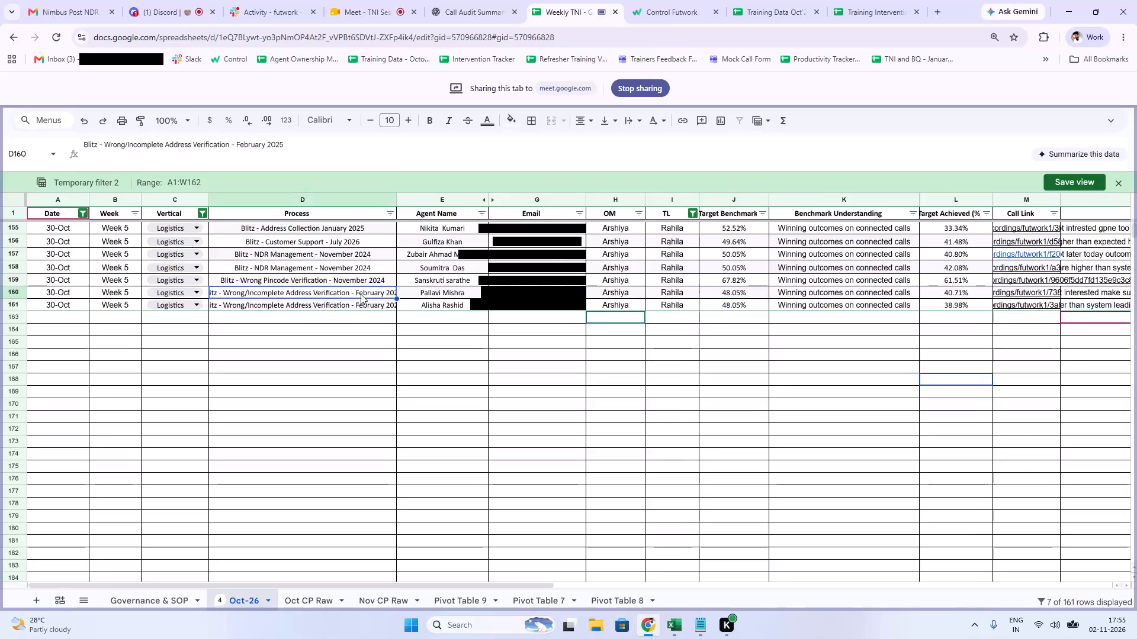
{"action": "left_click", "coordinate": [729, 292]}
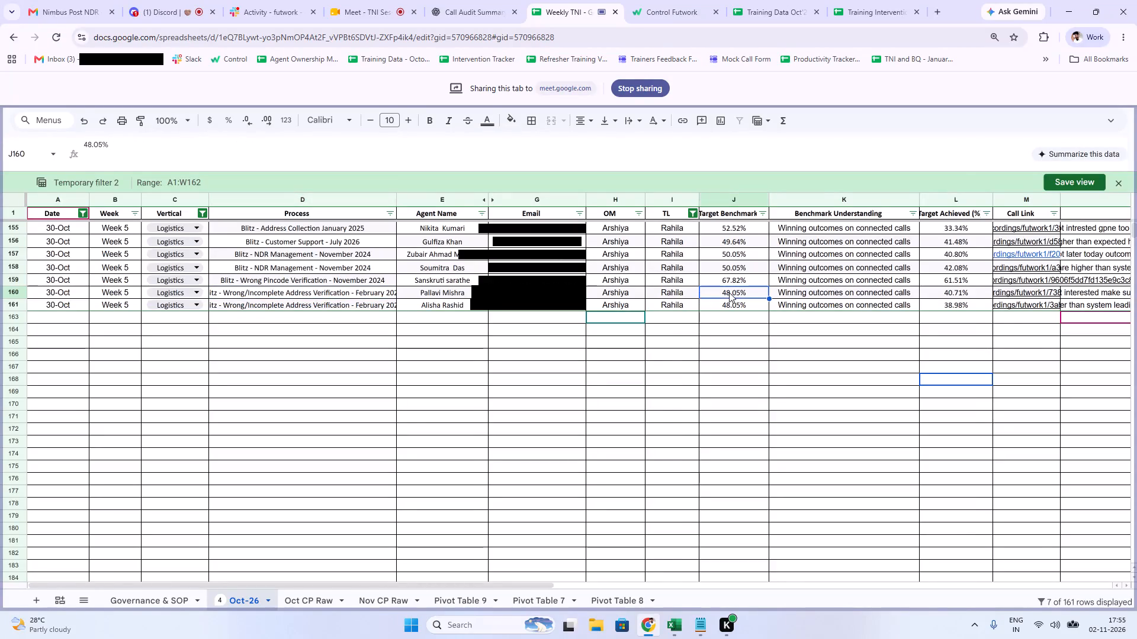
{"action": "left_click", "coordinate": [953, 294]}
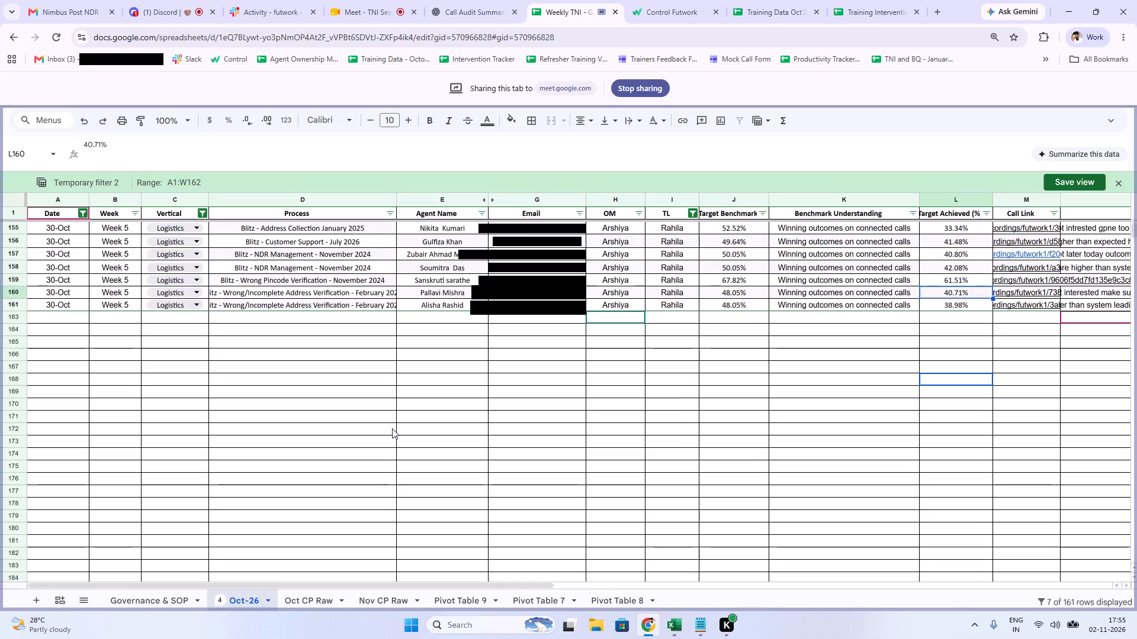
{"action": "left_click", "coordinate": [442, 306]}
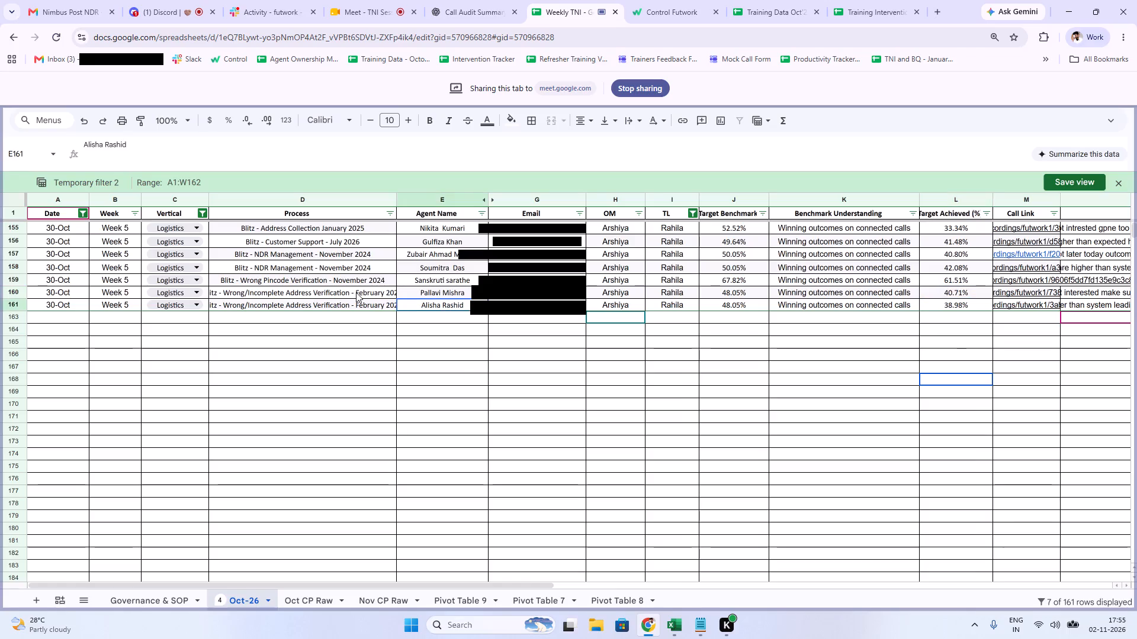
{"action": "left_click", "coordinate": [356, 292]}
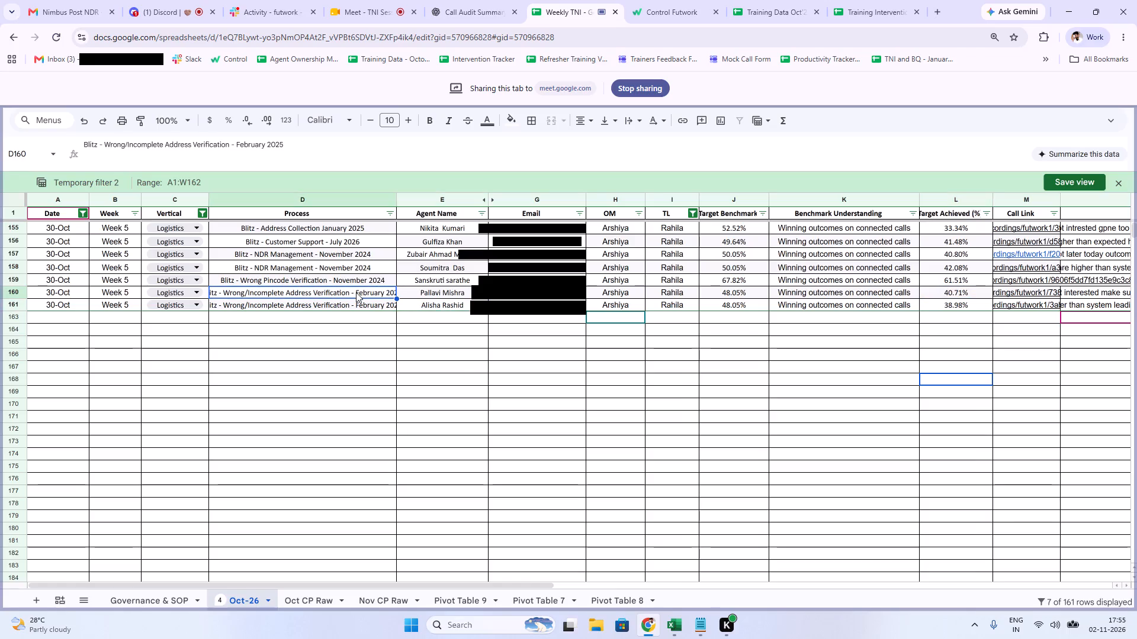
{"action": "left_click", "coordinate": [410, 287]}
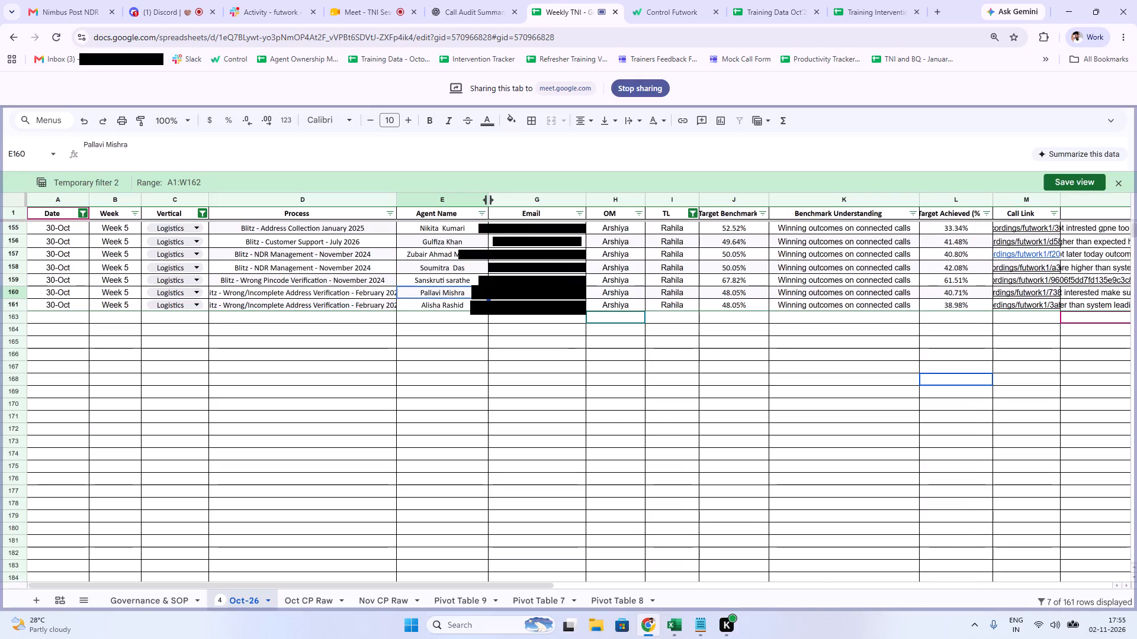
Narrow the Agent Name column slightly.
{"action": "left_click_drag", "start_coordinate": [486, 198], "coordinate": [475, 200]}
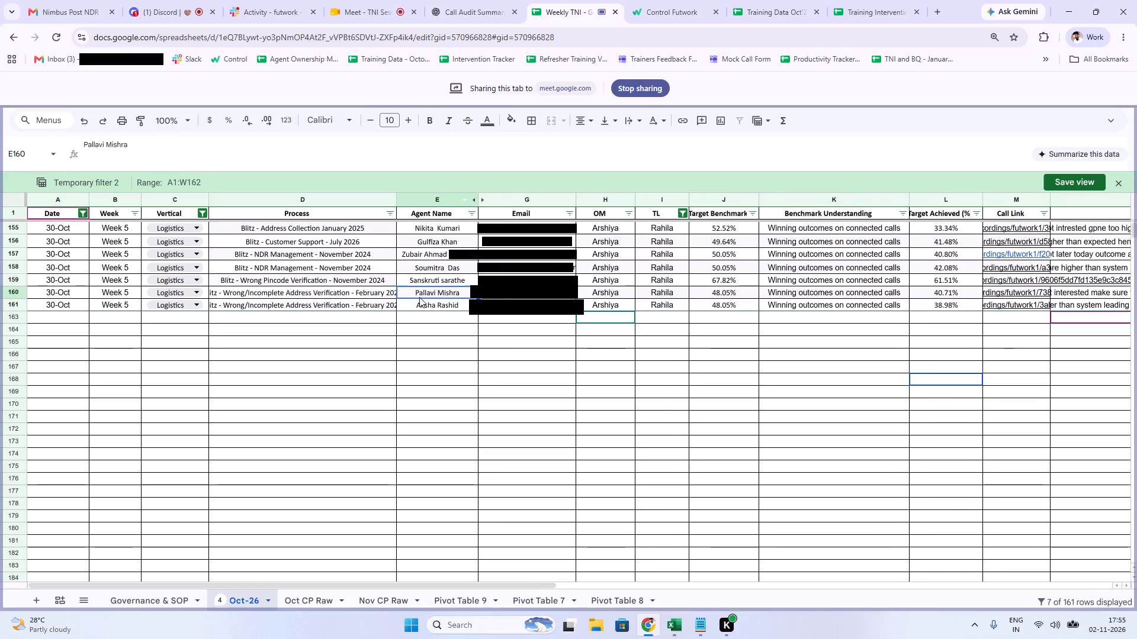
Compare the agent names and benchmark columns of rows 160 and 161.
{"action": "left_click", "coordinate": [419, 297]}
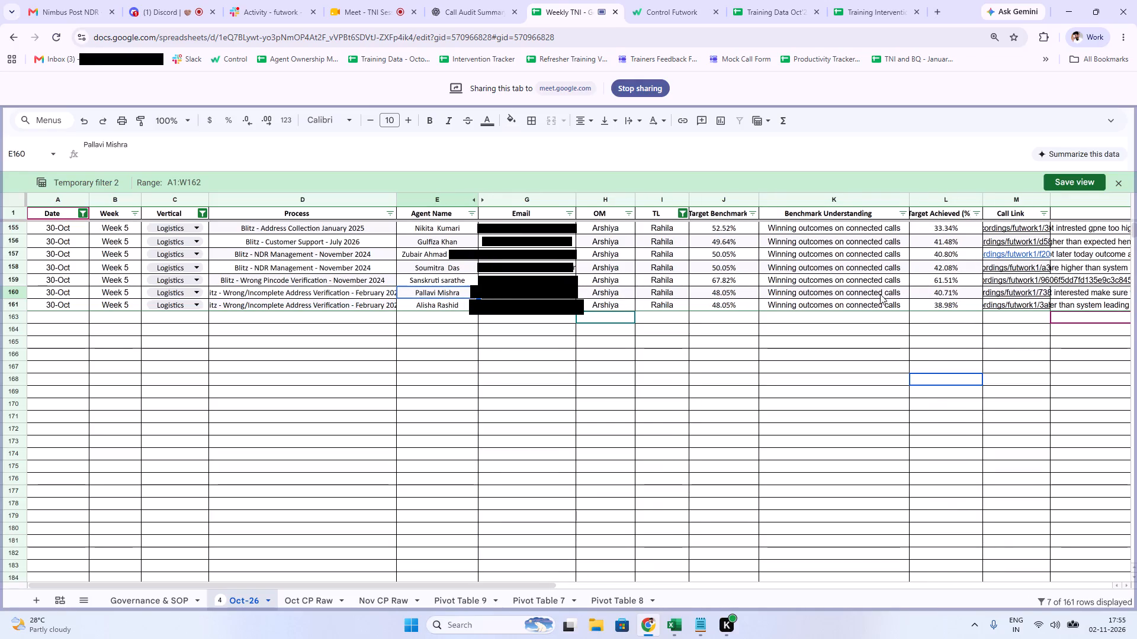
{"action": "left_click", "coordinate": [837, 305]}
{"action": "left_click", "coordinate": [904, 292]}
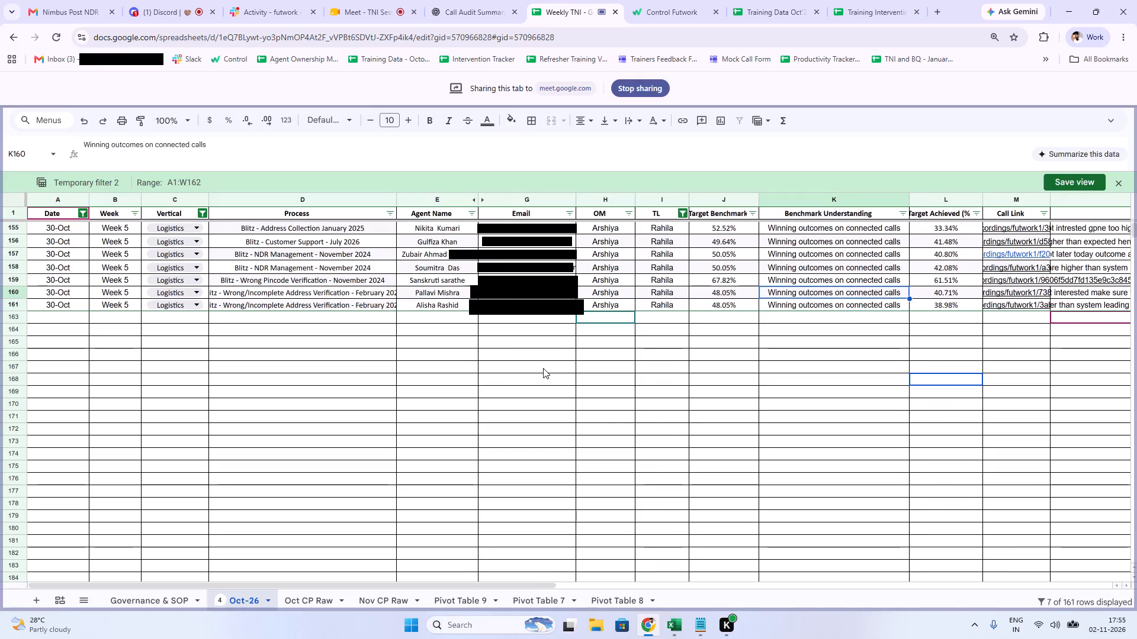
{"action": "left_click", "coordinate": [420, 310]}
{"action": "left_click", "coordinate": [468, 303]}
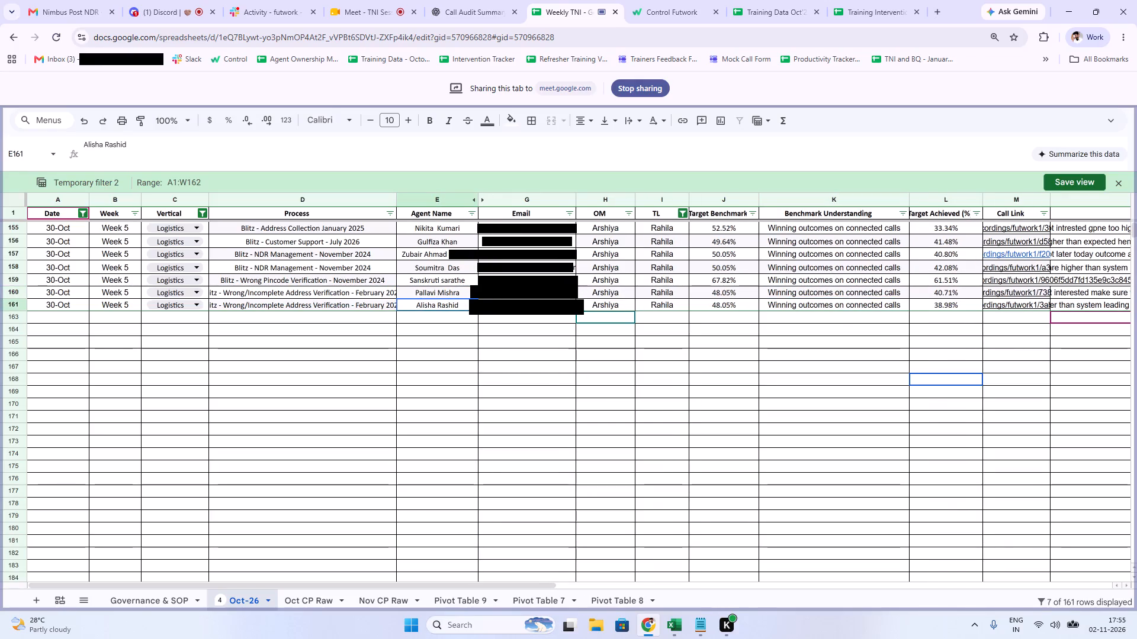
{"action": "left_click", "coordinate": [496, 299]}
{"action": "left_click", "coordinate": [653, 295]}
{"action": "left_click", "coordinate": [735, 294]}
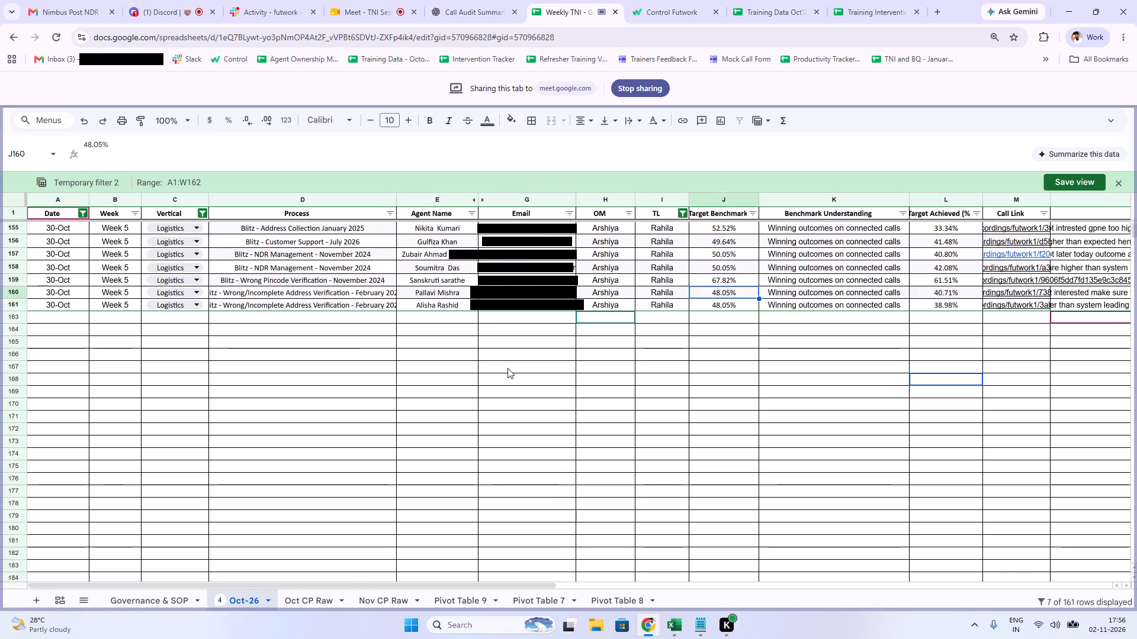
{"action": "left_click", "coordinate": [611, 416]}
{"action": "left_click", "coordinate": [406, 290]}
{"action": "left_click", "coordinate": [402, 307]}
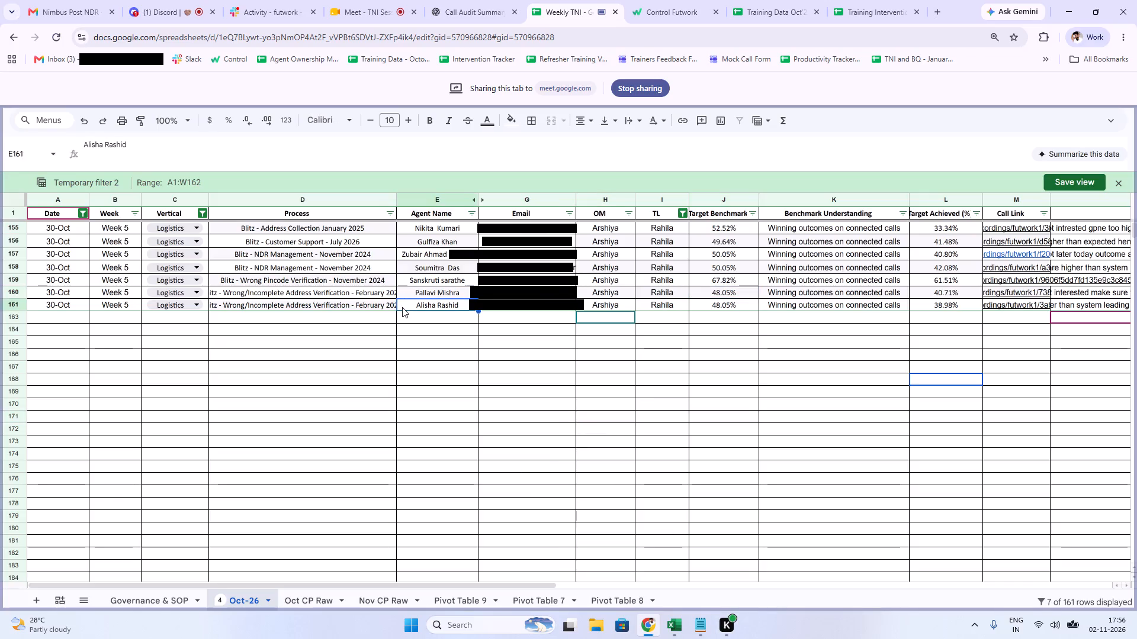
Examine rows 160 and 161 from process and agent name through benchmark and target achieved to the TL Observation.
{"action": "left_click", "coordinate": [327, 309]}
{"action": "left_click", "coordinate": [437, 306]}
{"action": "left_click", "coordinate": [510, 296]}
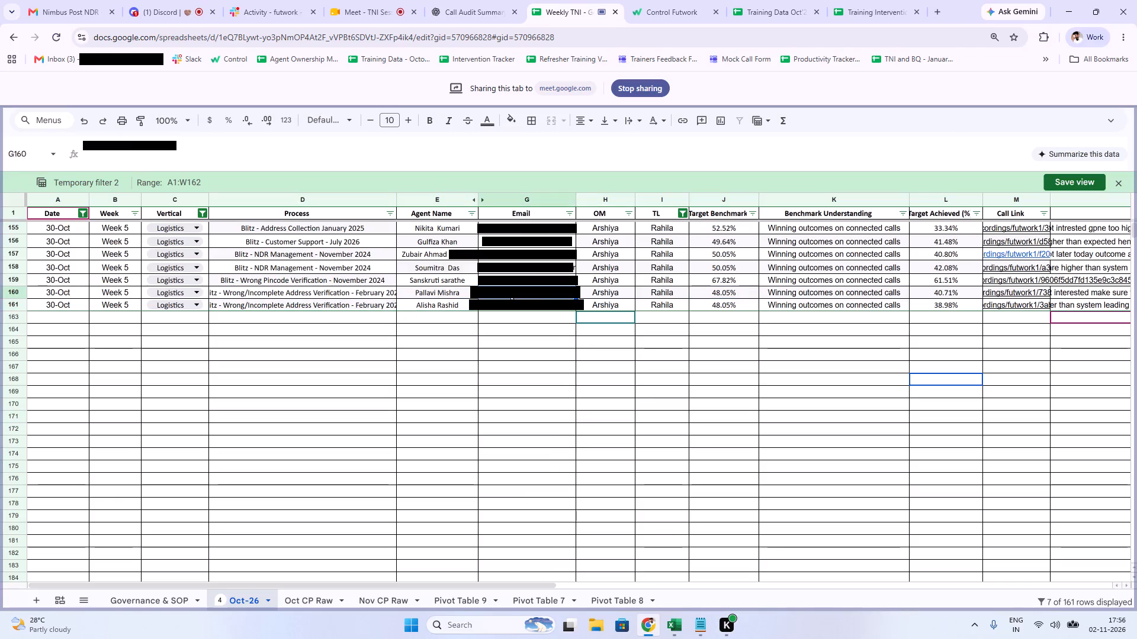
{"action": "left_click", "coordinate": [606, 304]}
{"action": "left_click", "coordinate": [677, 298]}
{"action": "left_click", "coordinate": [740, 302]}
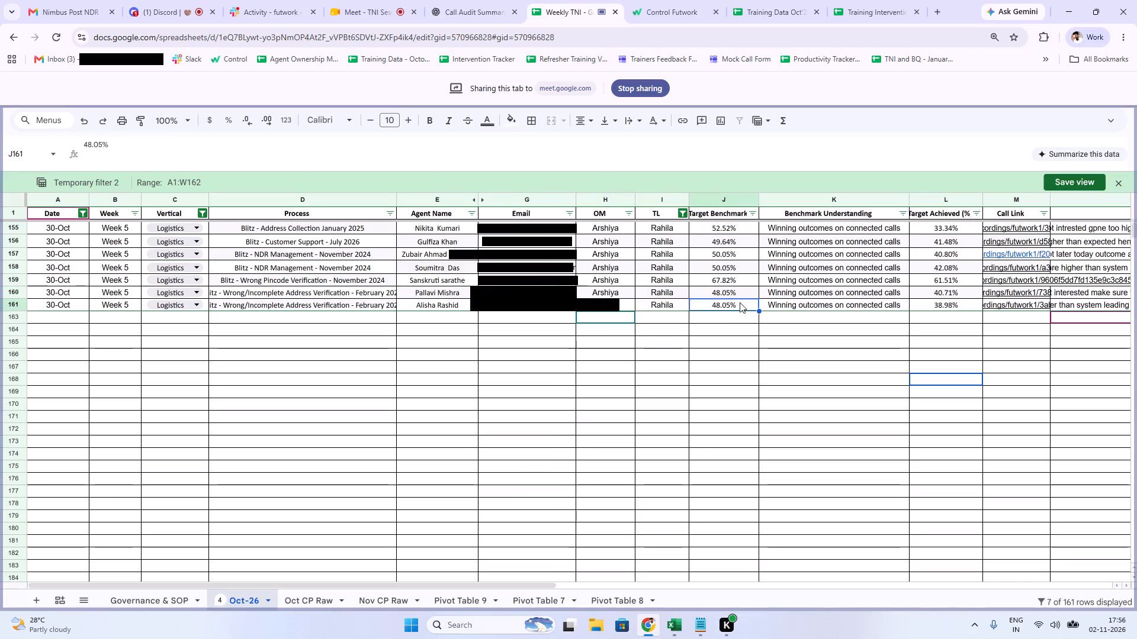
{"action": "left_click", "coordinate": [819, 297]}
{"action": "left_click", "coordinate": [918, 297]}
{"action": "left_click", "coordinate": [975, 307]}
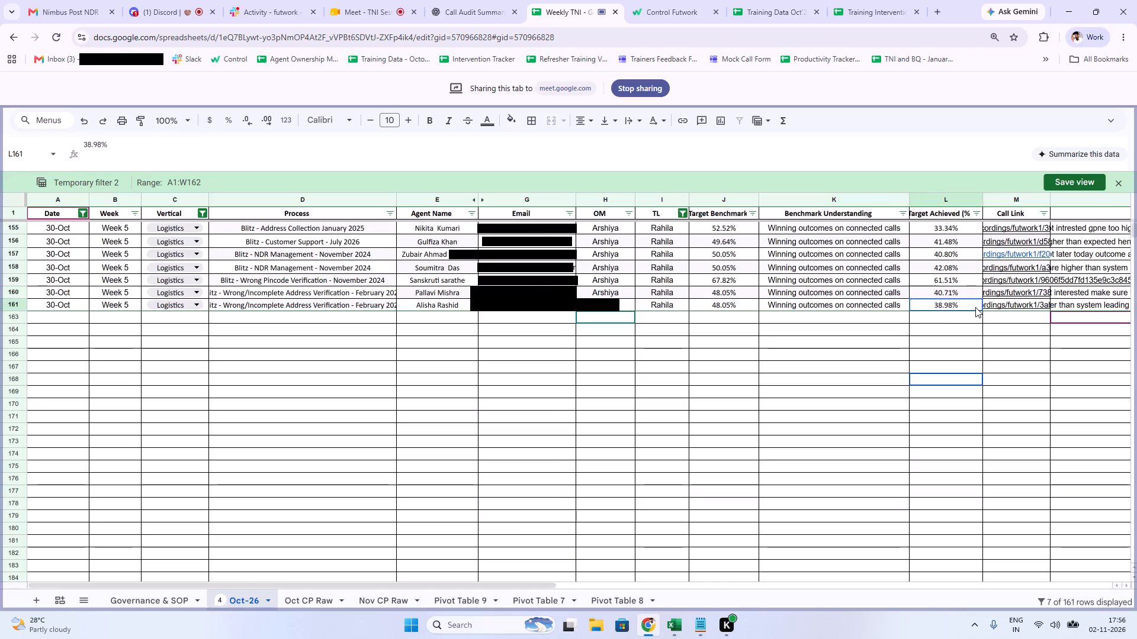
{"action": "left_click", "coordinate": [1017, 302]}
{"action": "left_click", "coordinate": [1109, 295]}
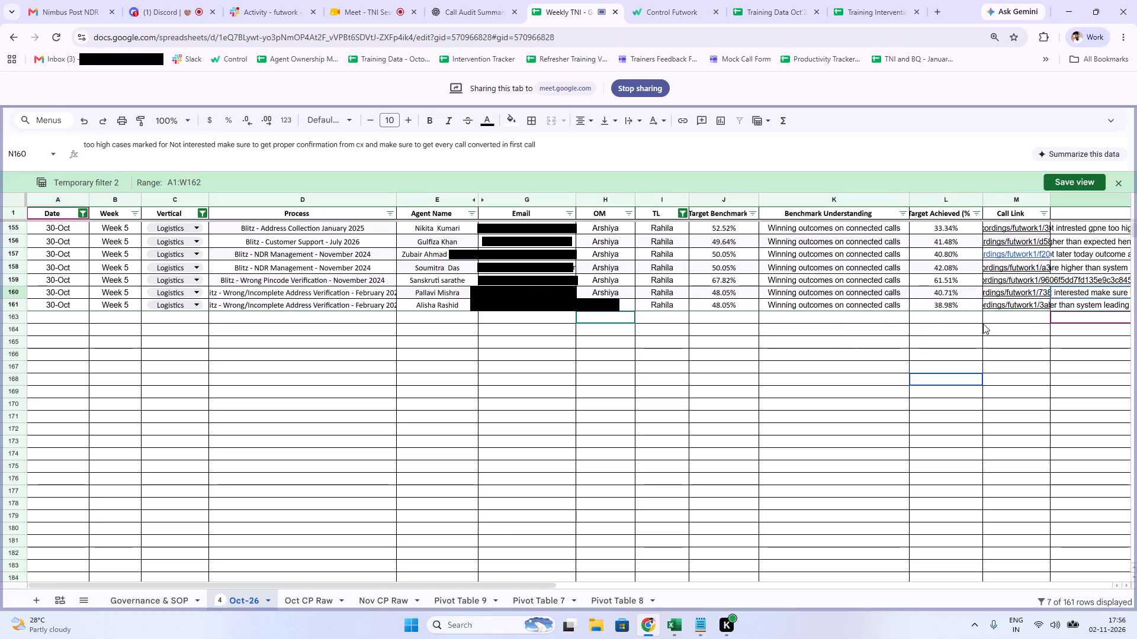
Examine row 161's agent name, OM, target benchmark, target achieved and call link, and read its TL Observation.
{"action": "left_click", "coordinate": [489, 321]}
{"action": "left_click", "coordinate": [425, 299]}
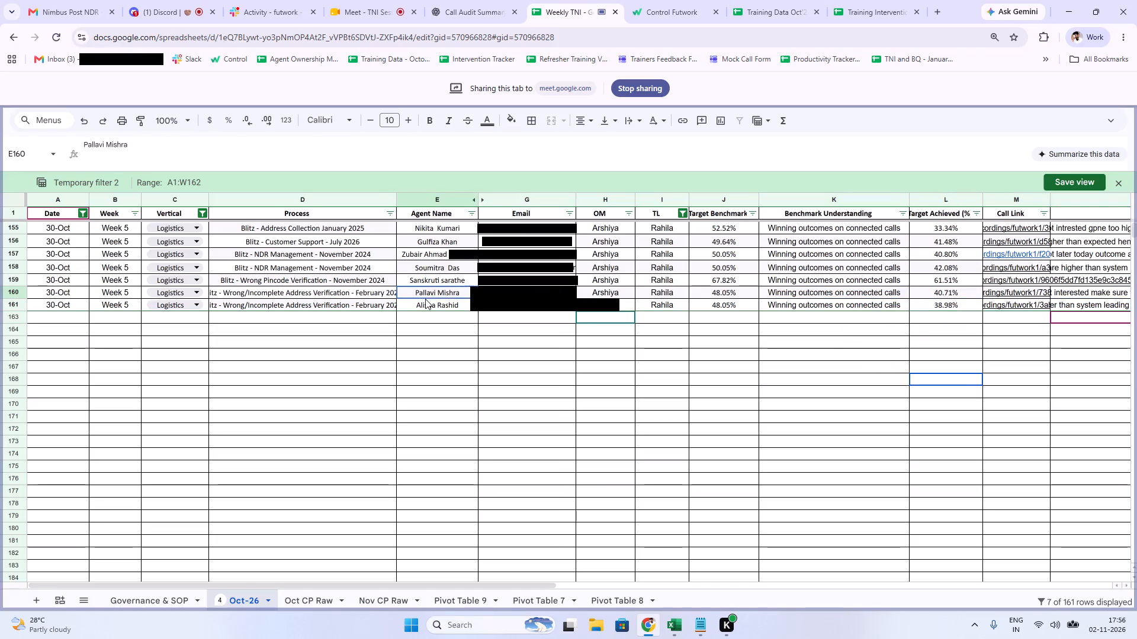
{"action": "left_click", "coordinate": [467, 307]}
{"action": "left_click", "coordinate": [523, 301]}
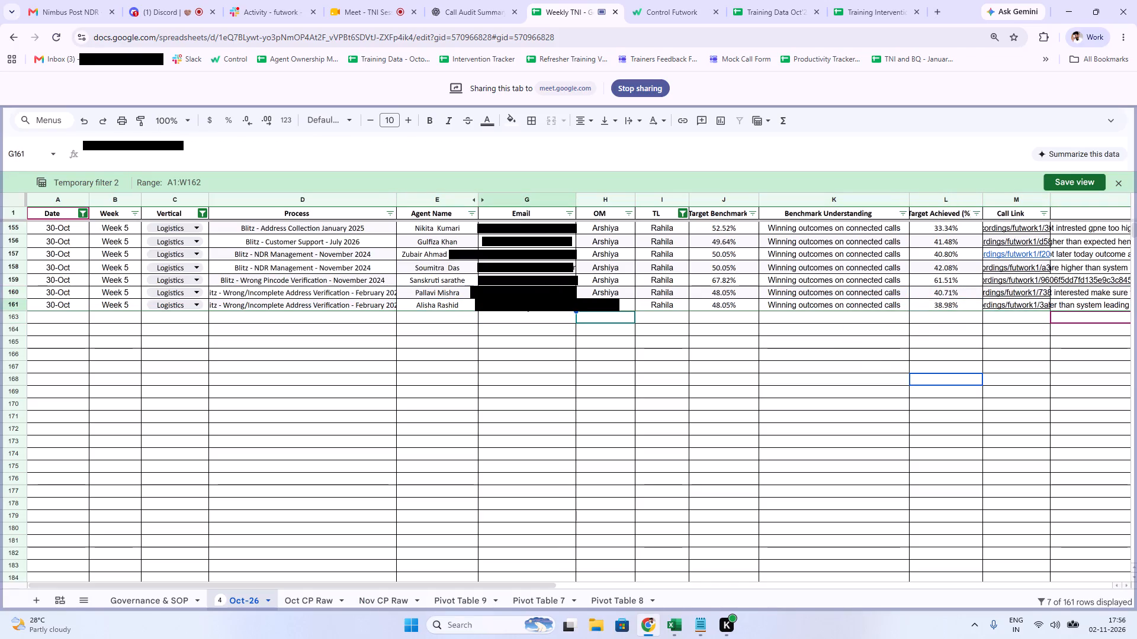
{"action": "left_click", "coordinate": [465, 299]}
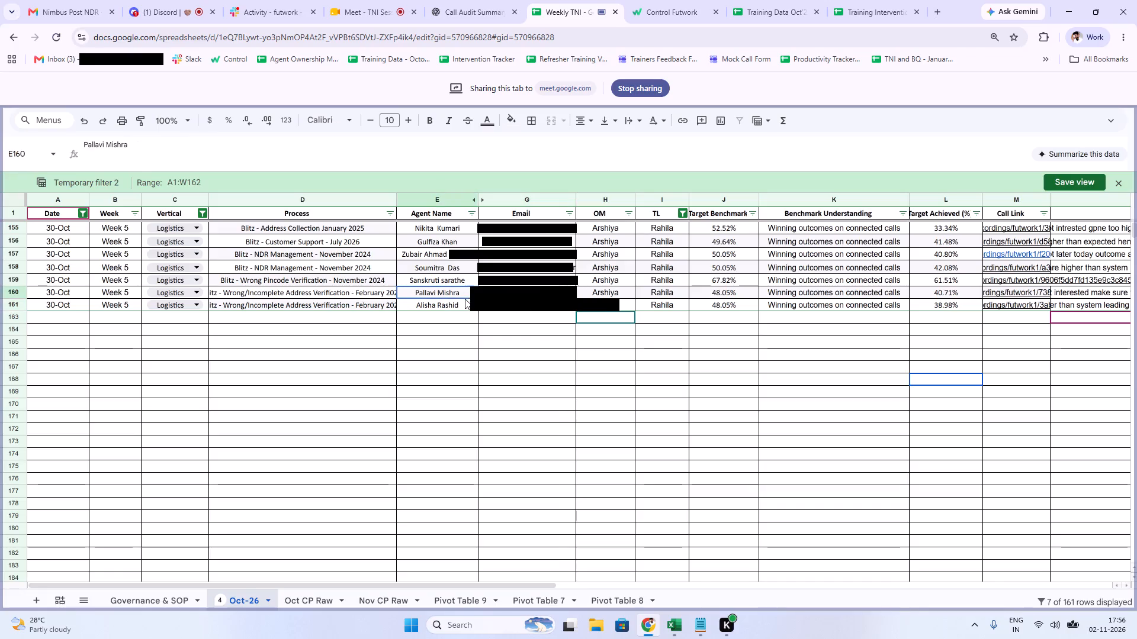
{"action": "left_click", "coordinate": [599, 305]}
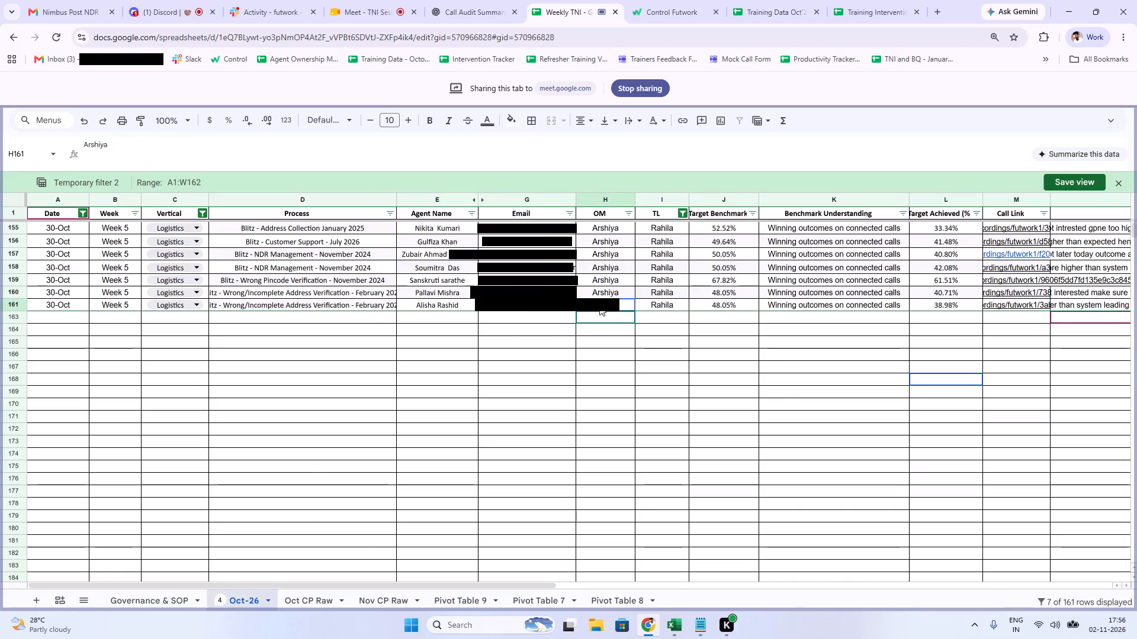
{"action": "key", "text": "ctrl+Right"}
{"action": "key", "text": "Left"}
{"action": "key", "text": "Left"}
{"action": "key", "text": "Left"}
{"action": "key", "text": "Left"}
{"action": "key", "text": "Left"}
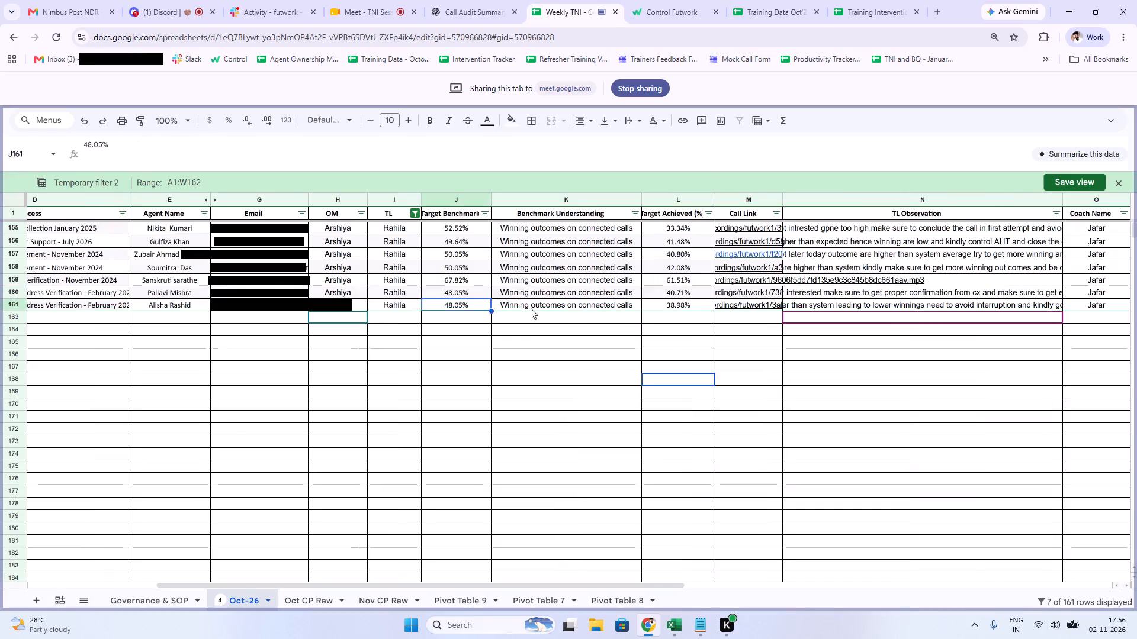
{"action": "key", "text": "Left"}
{"action": "key", "text": "Right"}
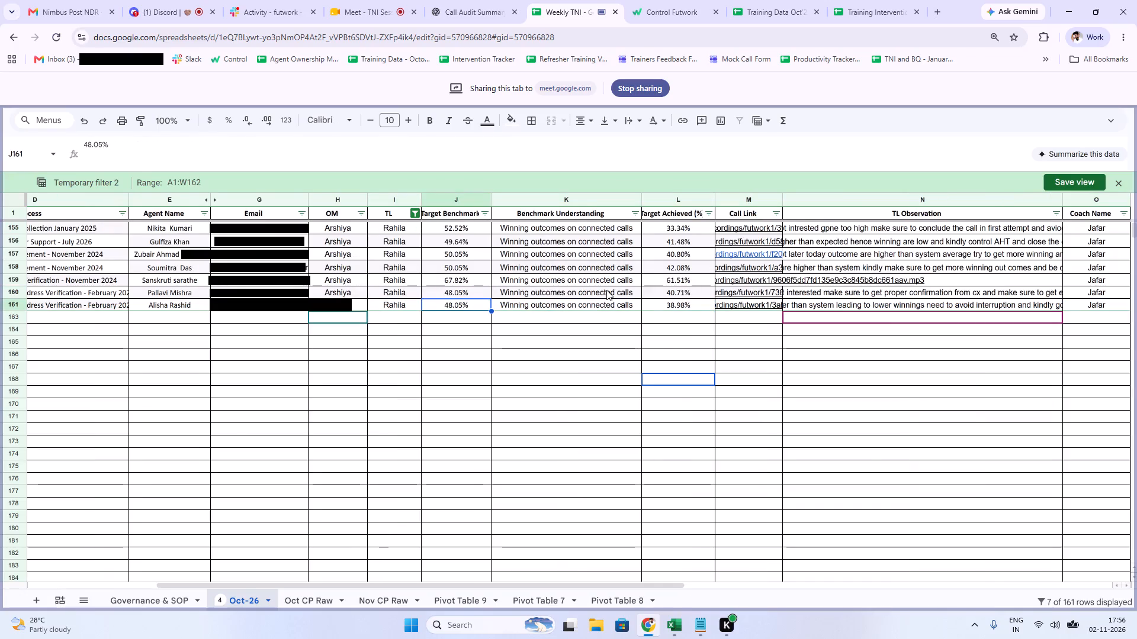
{"action": "key", "text": "Right"}
{"action": "key", "text": "Right"}
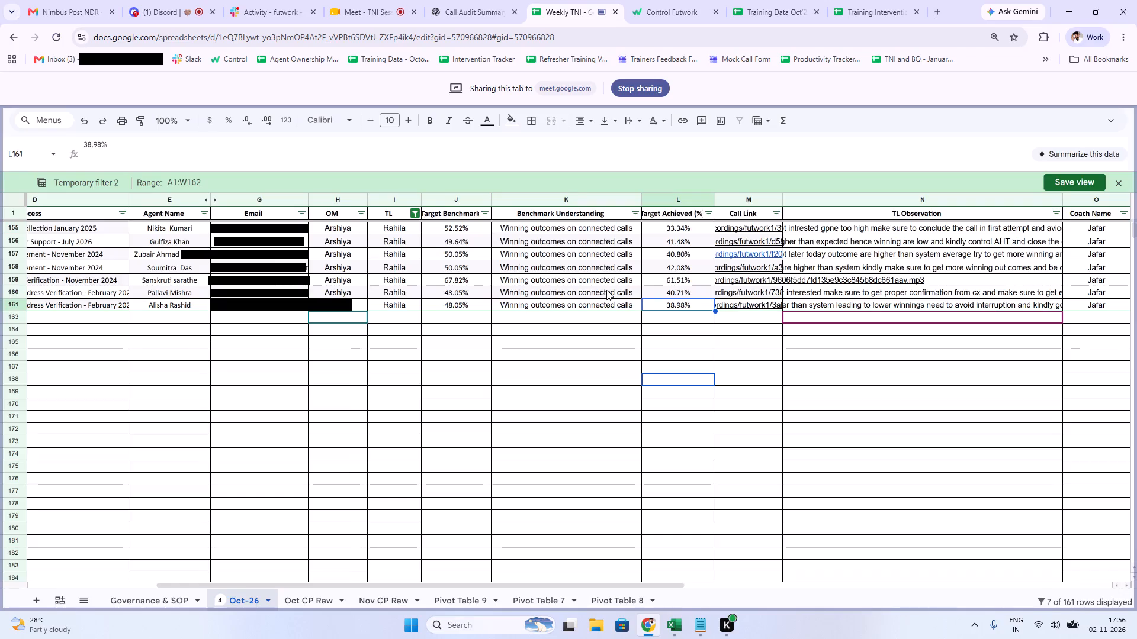
{"action": "key", "text": "Right"}
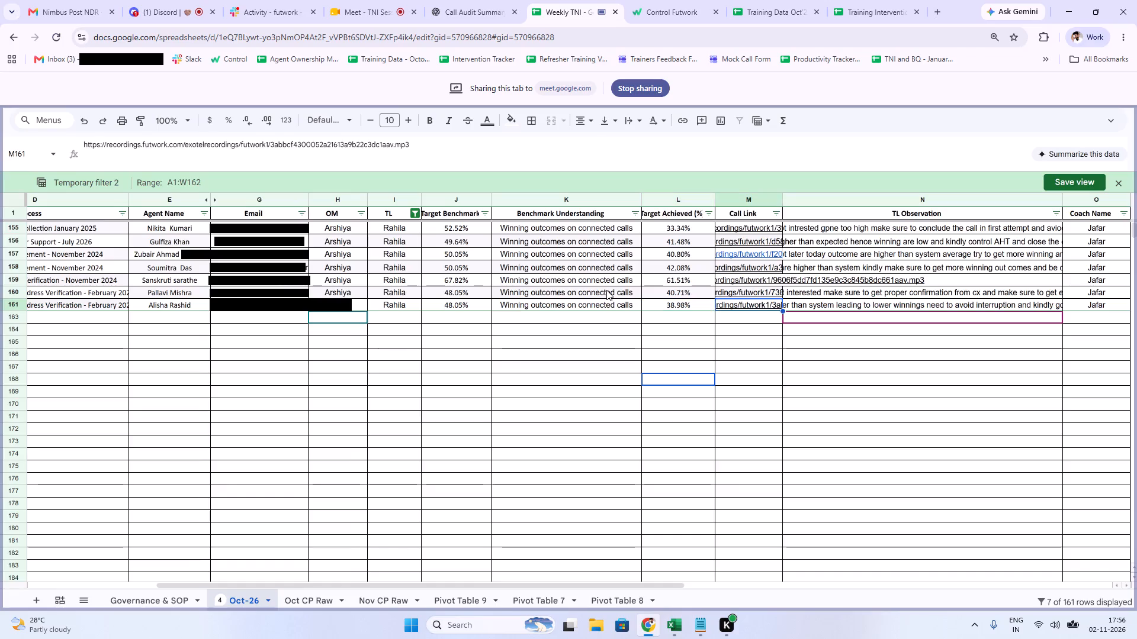
{"action": "key", "text": "Right"}
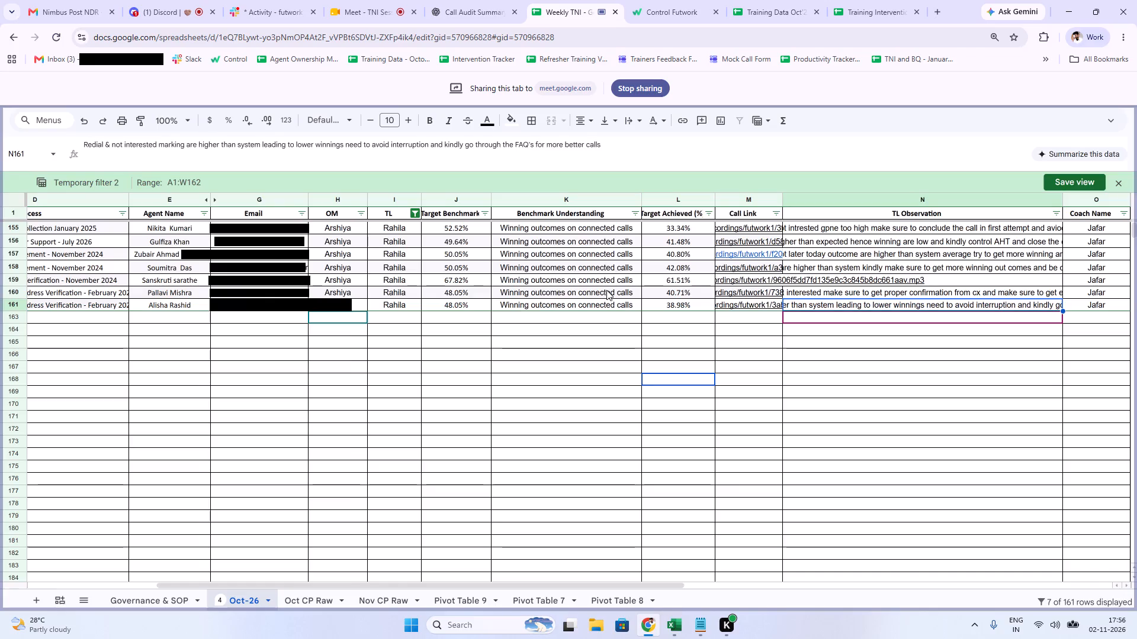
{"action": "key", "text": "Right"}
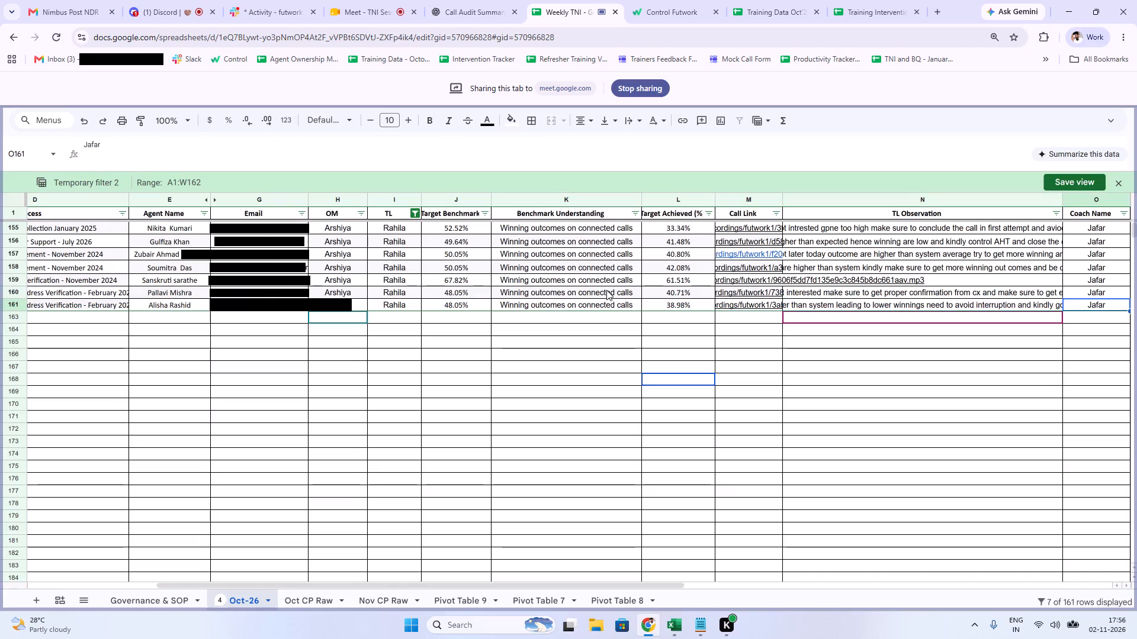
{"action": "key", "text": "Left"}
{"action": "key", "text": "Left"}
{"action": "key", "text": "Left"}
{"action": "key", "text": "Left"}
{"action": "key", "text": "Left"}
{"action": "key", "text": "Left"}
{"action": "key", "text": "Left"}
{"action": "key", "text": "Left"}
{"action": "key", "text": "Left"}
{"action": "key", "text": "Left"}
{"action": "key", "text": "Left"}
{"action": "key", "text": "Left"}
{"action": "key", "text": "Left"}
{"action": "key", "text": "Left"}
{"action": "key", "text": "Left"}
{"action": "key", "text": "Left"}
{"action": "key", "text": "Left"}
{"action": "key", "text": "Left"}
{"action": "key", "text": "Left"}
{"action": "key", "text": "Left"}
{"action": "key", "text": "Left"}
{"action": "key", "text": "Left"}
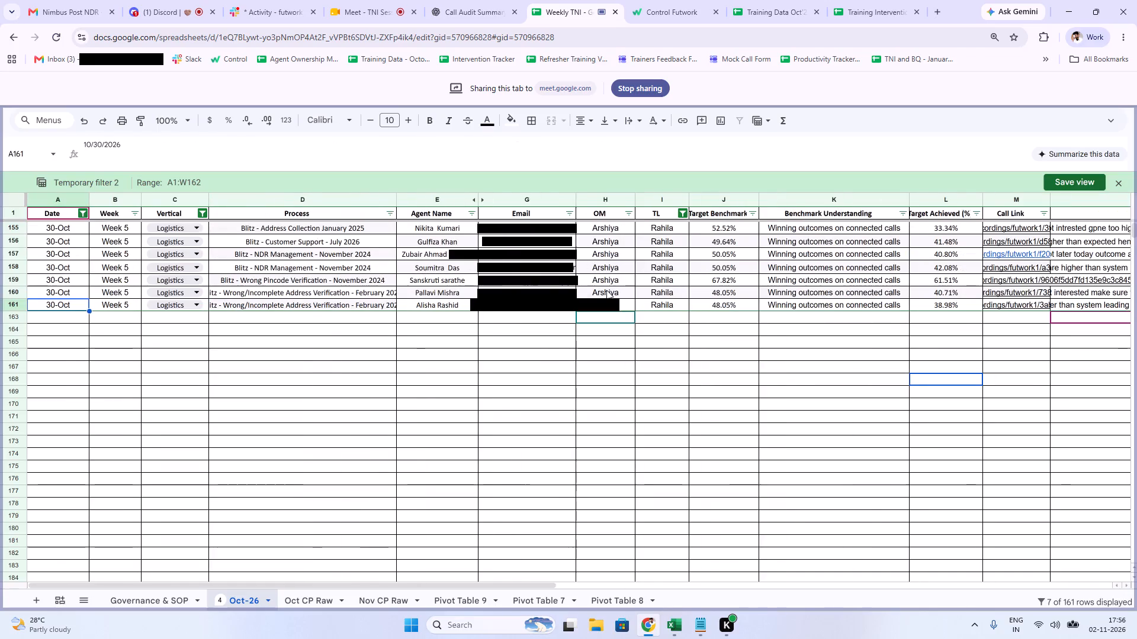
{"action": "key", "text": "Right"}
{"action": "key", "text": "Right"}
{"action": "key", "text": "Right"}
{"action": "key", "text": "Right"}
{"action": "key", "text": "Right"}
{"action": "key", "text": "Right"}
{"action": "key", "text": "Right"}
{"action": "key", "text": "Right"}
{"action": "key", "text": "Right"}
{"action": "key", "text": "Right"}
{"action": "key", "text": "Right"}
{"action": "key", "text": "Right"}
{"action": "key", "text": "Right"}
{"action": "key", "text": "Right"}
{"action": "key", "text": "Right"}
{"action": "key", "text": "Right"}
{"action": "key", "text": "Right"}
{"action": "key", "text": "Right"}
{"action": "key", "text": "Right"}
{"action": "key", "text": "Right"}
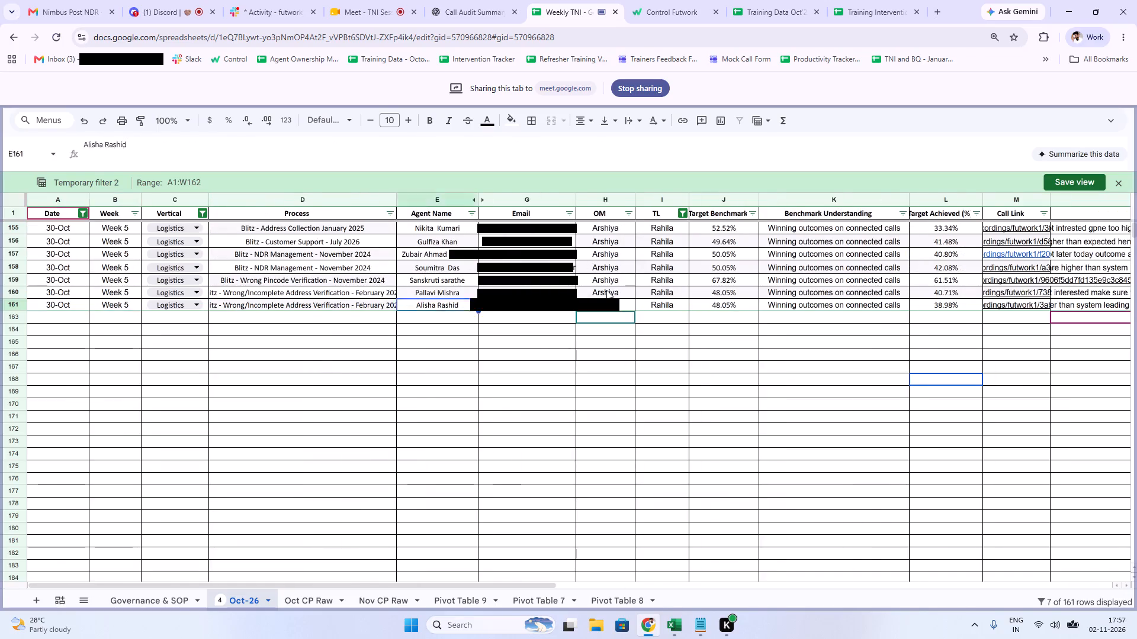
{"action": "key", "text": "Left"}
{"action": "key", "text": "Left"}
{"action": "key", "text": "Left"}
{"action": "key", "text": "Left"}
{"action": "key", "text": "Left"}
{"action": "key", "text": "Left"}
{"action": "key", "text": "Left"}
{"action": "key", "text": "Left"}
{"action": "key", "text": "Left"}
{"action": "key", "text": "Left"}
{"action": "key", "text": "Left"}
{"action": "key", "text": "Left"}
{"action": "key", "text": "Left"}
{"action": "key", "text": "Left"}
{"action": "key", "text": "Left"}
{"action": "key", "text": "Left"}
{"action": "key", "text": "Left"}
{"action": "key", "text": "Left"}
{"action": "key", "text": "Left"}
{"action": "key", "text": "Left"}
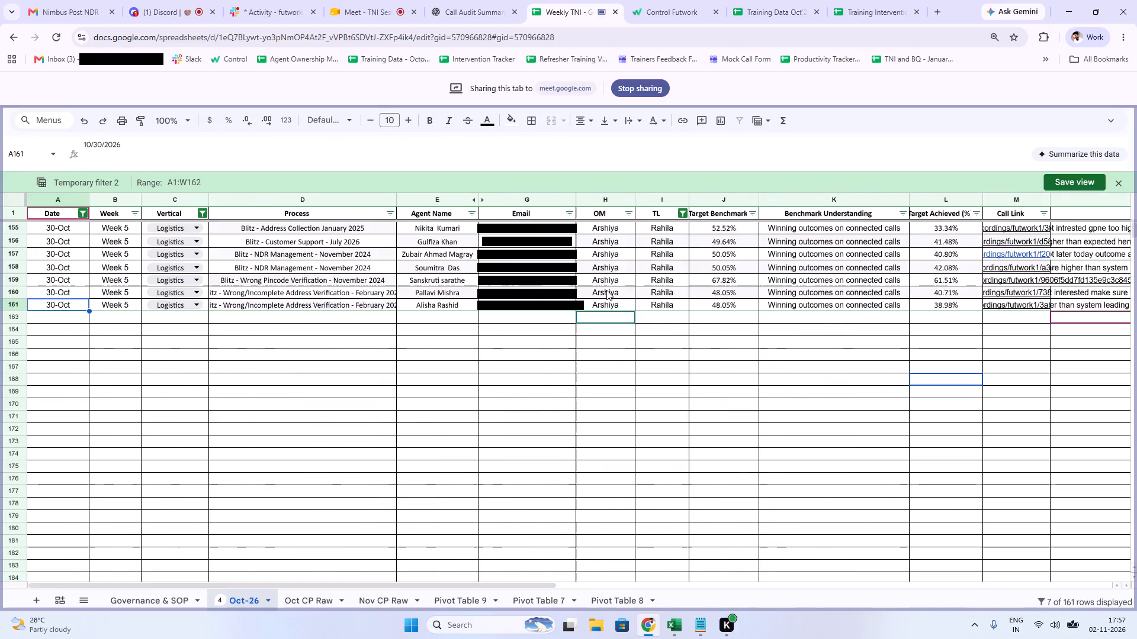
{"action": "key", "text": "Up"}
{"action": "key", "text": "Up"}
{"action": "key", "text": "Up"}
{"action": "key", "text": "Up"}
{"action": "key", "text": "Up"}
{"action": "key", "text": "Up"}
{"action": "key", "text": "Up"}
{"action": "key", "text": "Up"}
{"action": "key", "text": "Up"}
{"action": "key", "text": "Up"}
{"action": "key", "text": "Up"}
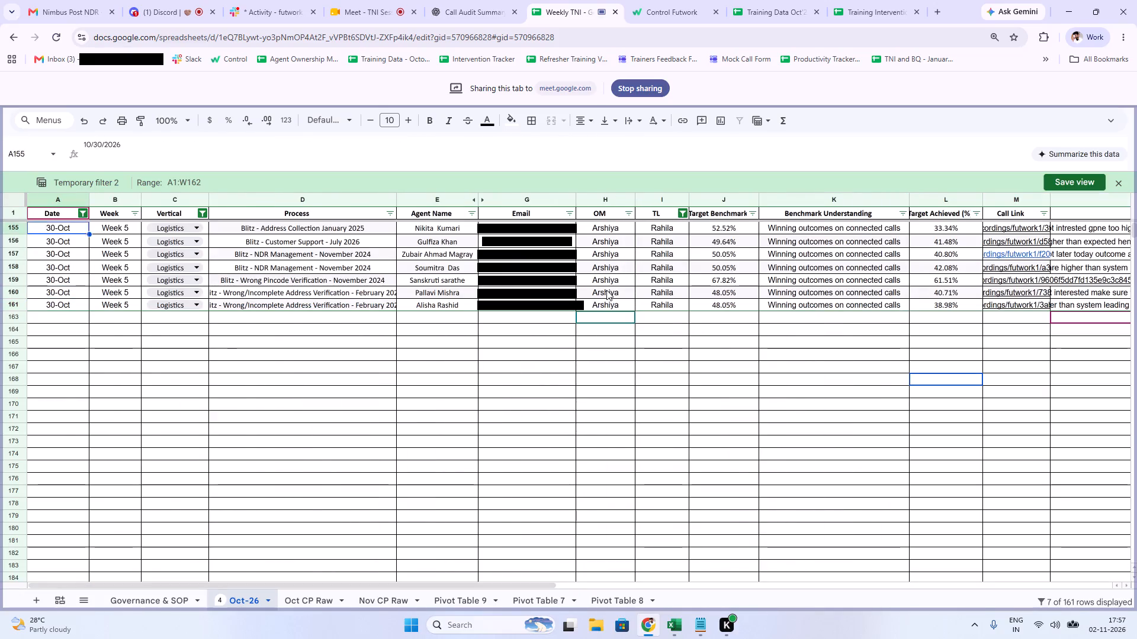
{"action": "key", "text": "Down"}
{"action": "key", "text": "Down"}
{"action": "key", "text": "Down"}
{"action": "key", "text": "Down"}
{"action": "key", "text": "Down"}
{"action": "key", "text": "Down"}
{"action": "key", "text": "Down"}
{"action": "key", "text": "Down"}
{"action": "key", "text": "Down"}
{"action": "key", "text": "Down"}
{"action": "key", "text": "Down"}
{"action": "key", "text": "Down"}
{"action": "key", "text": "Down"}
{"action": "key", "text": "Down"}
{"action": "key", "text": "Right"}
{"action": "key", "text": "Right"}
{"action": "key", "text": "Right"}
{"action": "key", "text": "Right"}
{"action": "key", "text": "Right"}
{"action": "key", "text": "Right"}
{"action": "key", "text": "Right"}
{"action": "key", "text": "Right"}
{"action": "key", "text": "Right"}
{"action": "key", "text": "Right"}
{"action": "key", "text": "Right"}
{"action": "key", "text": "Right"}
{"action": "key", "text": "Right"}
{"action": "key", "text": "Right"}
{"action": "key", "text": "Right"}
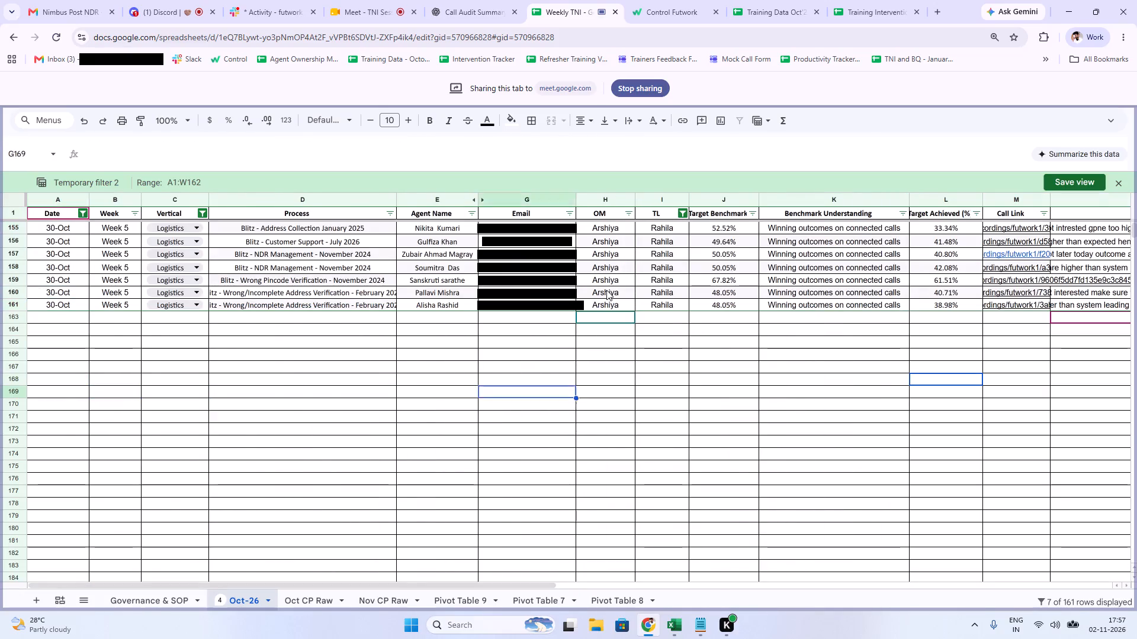
Copy the Intervention done status "Yes" and Intervention Date "2 Nov" from row 160 into row 161.
{"action": "key", "text": "Up"}
{"action": "key", "text": "Up"}
{"action": "key", "text": "Up"}
{"action": "key", "text": "Up"}
{"action": "key", "text": "Up"}
{"action": "key", "text": "Up"}
{"action": "key", "text": "Up"}
{"action": "key", "text": "Up"}
{"action": "key", "text": "Up"}
{"action": "key", "text": "Up"}
{"action": "key", "text": "Right"}
{"action": "key", "text": "Down"}
{"action": "key", "text": "Down"}
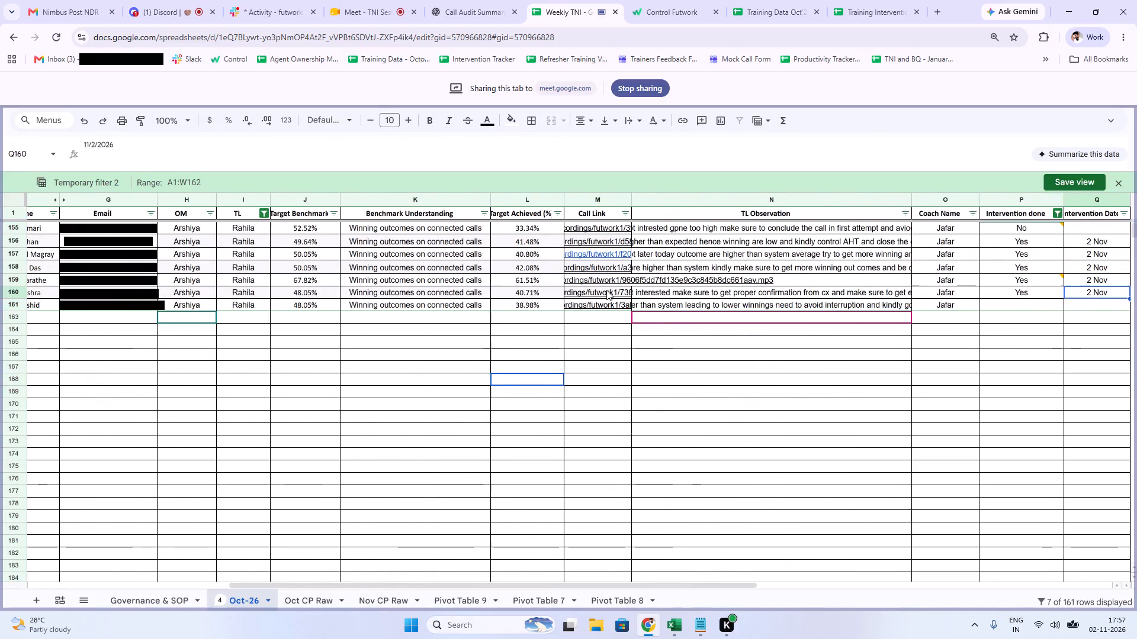
{"action": "key", "text": "Left"}
{"action": "key", "text": "shift+Right"}
{"action": "key", "text": "ctrl+c"}
{"action": "key", "text": "Down"}
{"action": "key", "text": "ctrl+v"}
{"action": "key", "text": "ctrl+Left"}
{"action": "key", "text": "ctrl+Right"}
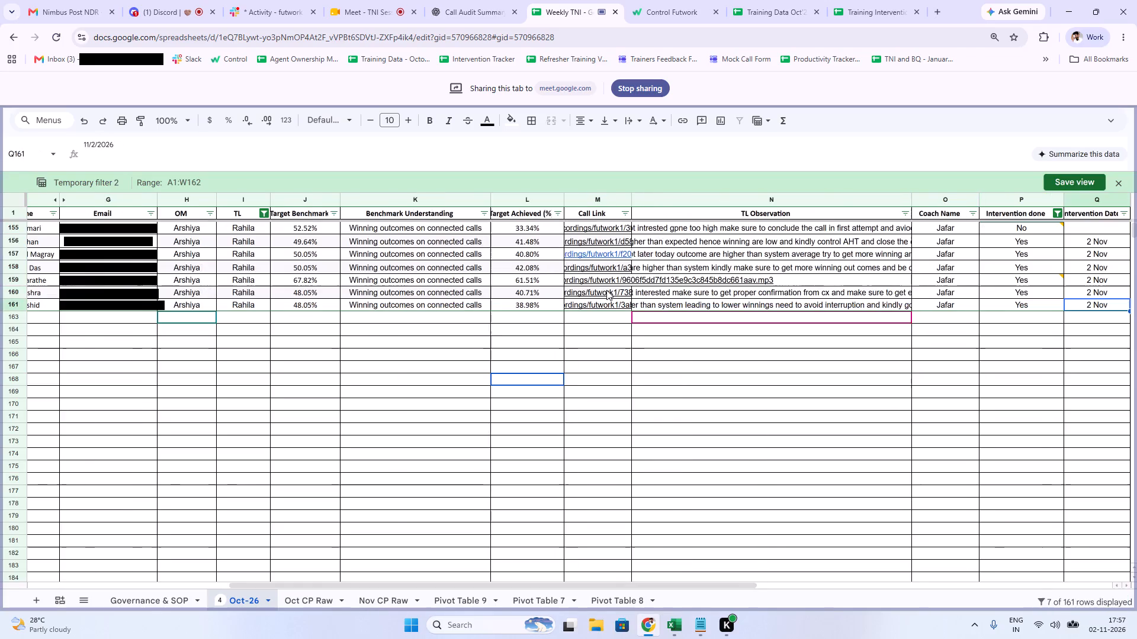
Review the Intervention done and Intervention Date entries for the filtered agents in rows 155 to 161.
{"action": "key", "text": "ctrl+Up"}
{"action": "key", "text": "ctrl+shift+Down"}
{"action": "key", "text": "Left"}
{"action": "key", "text": "ctrl+shift+Down"}
{"action": "key", "text": "Up"}
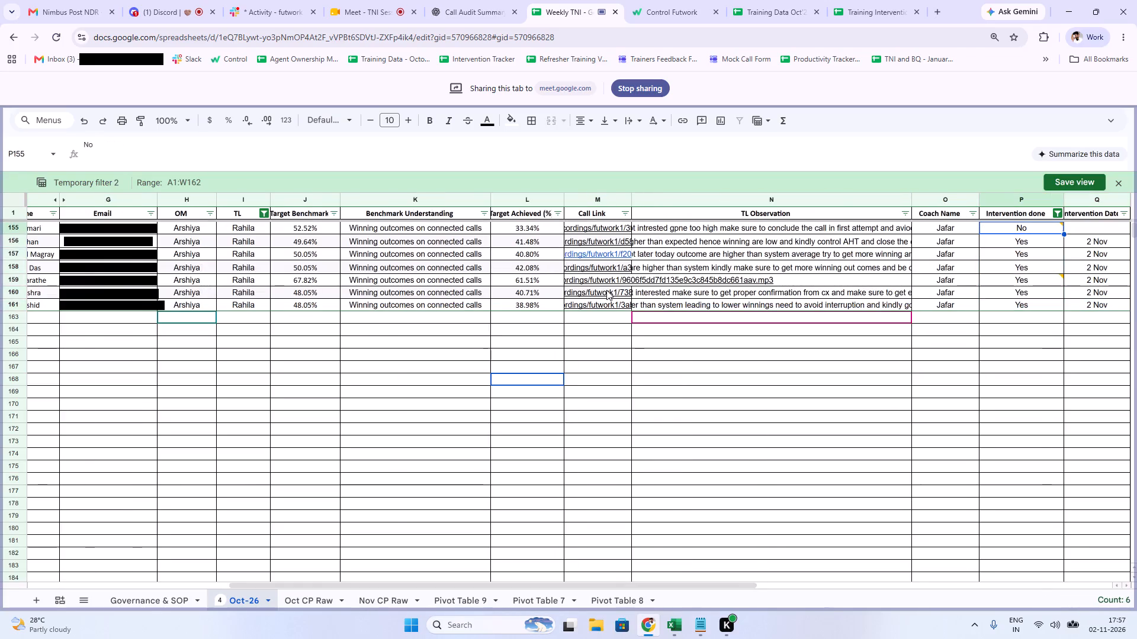
{"action": "key", "text": "ctrl+shift+Down"}
{"action": "key", "text": "Down"}
{"action": "key", "text": "ctrl+shift+Down"}
{"action": "key", "text": "Right"}
{"action": "key", "text": "ctrl+shift+Down"}
{"action": "key", "text": "Right"}
{"action": "key", "text": "ctrl+Down"}
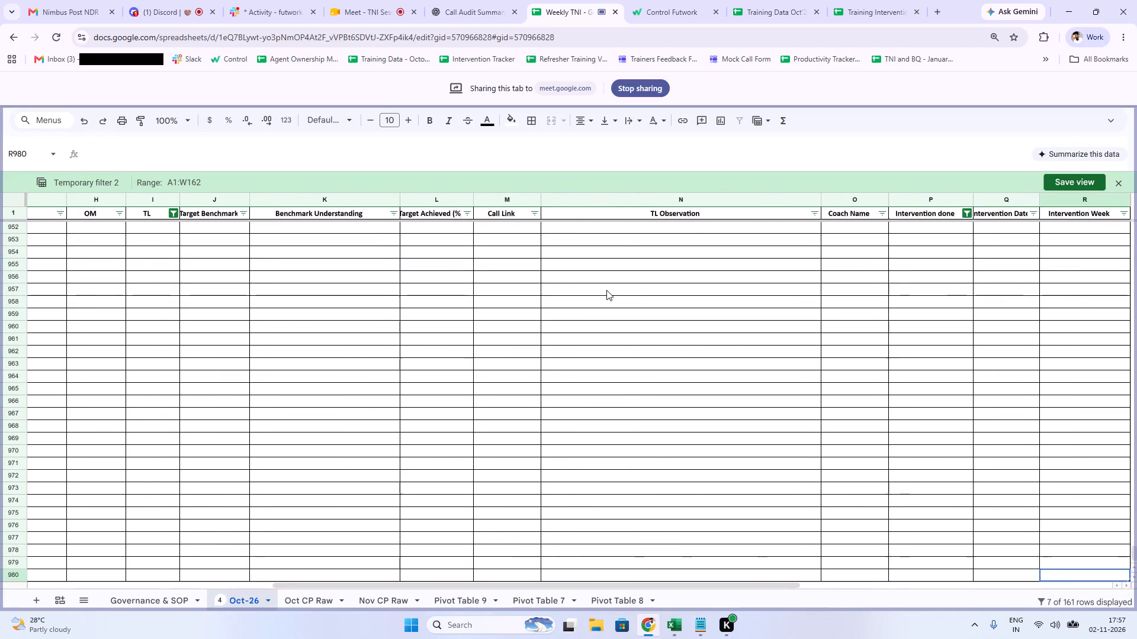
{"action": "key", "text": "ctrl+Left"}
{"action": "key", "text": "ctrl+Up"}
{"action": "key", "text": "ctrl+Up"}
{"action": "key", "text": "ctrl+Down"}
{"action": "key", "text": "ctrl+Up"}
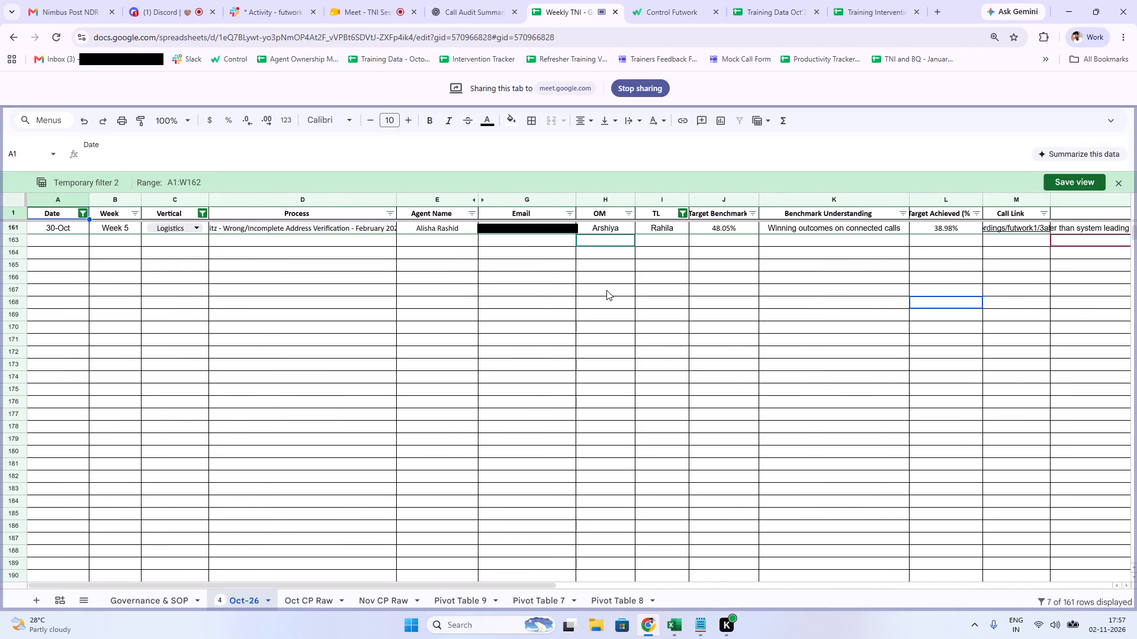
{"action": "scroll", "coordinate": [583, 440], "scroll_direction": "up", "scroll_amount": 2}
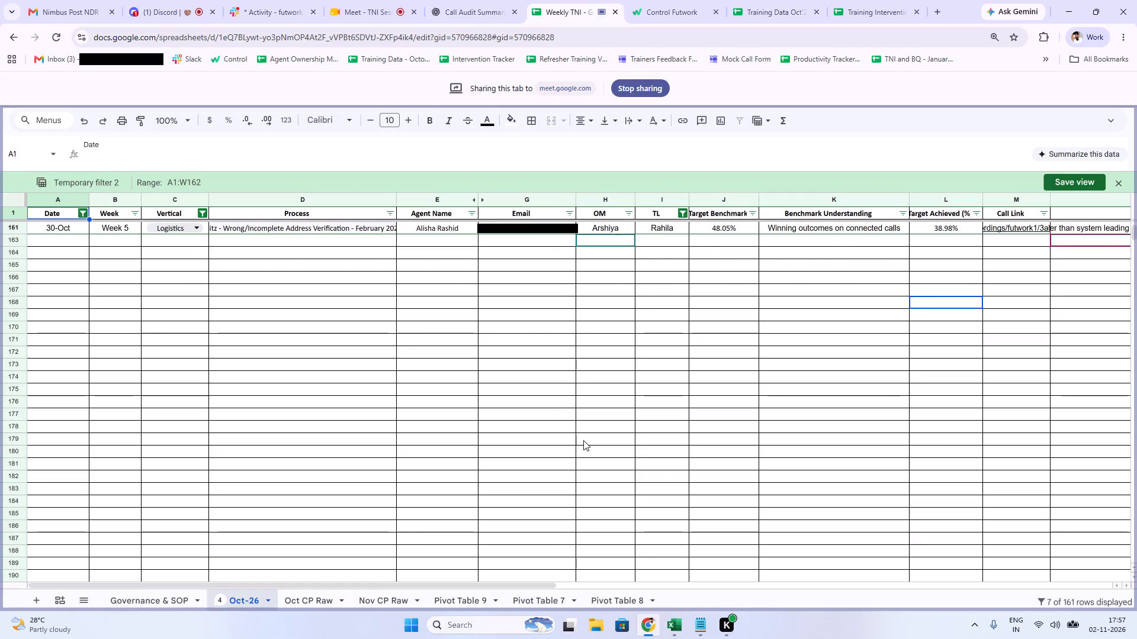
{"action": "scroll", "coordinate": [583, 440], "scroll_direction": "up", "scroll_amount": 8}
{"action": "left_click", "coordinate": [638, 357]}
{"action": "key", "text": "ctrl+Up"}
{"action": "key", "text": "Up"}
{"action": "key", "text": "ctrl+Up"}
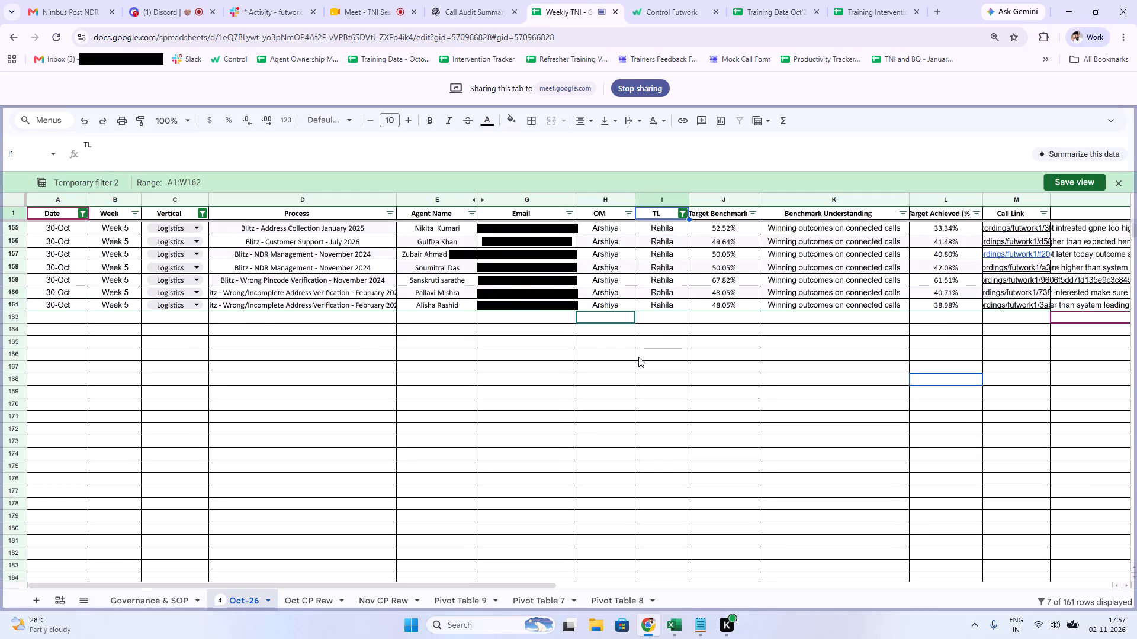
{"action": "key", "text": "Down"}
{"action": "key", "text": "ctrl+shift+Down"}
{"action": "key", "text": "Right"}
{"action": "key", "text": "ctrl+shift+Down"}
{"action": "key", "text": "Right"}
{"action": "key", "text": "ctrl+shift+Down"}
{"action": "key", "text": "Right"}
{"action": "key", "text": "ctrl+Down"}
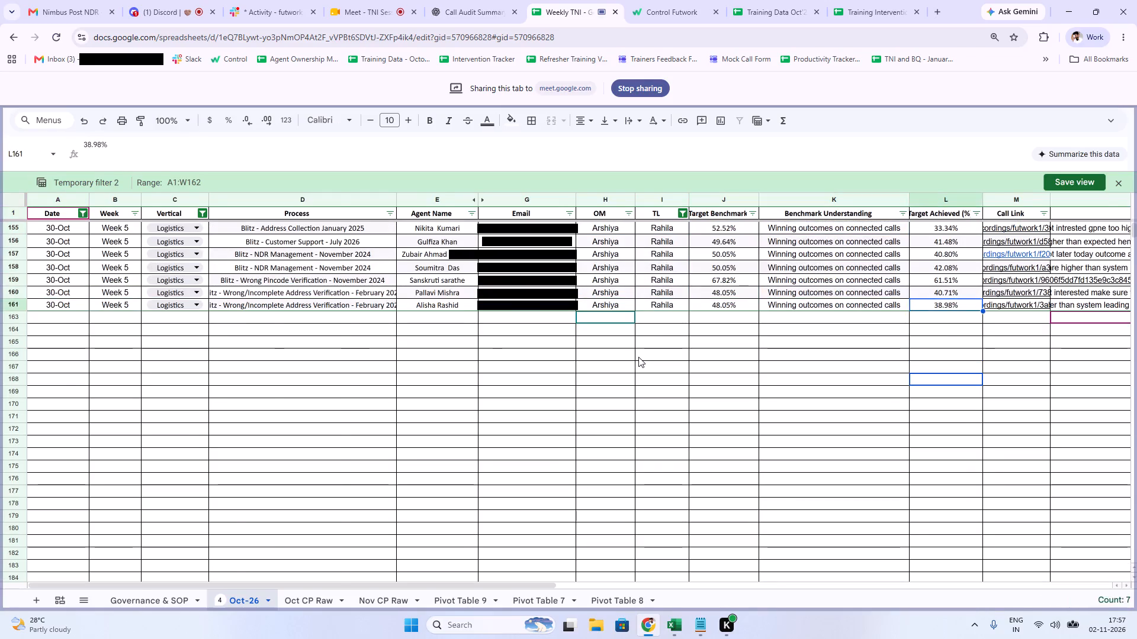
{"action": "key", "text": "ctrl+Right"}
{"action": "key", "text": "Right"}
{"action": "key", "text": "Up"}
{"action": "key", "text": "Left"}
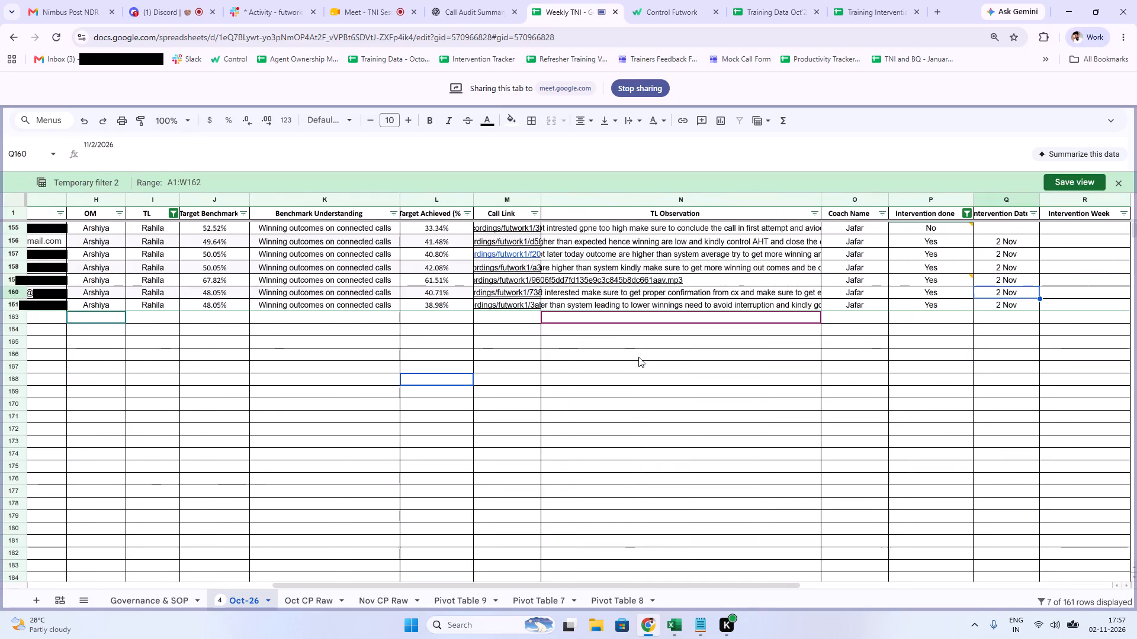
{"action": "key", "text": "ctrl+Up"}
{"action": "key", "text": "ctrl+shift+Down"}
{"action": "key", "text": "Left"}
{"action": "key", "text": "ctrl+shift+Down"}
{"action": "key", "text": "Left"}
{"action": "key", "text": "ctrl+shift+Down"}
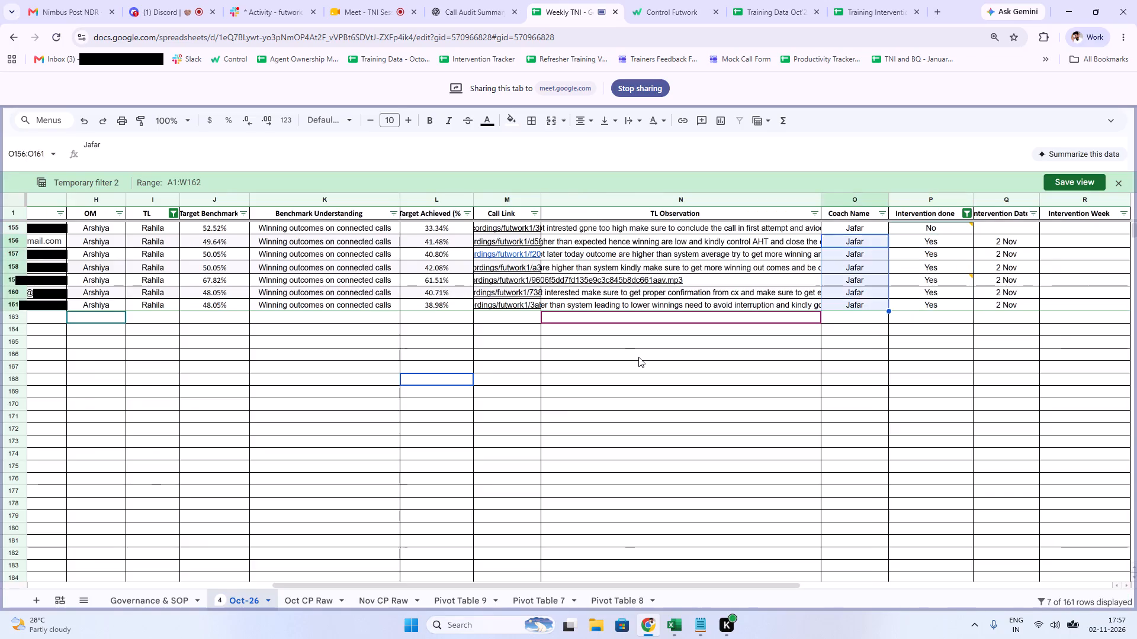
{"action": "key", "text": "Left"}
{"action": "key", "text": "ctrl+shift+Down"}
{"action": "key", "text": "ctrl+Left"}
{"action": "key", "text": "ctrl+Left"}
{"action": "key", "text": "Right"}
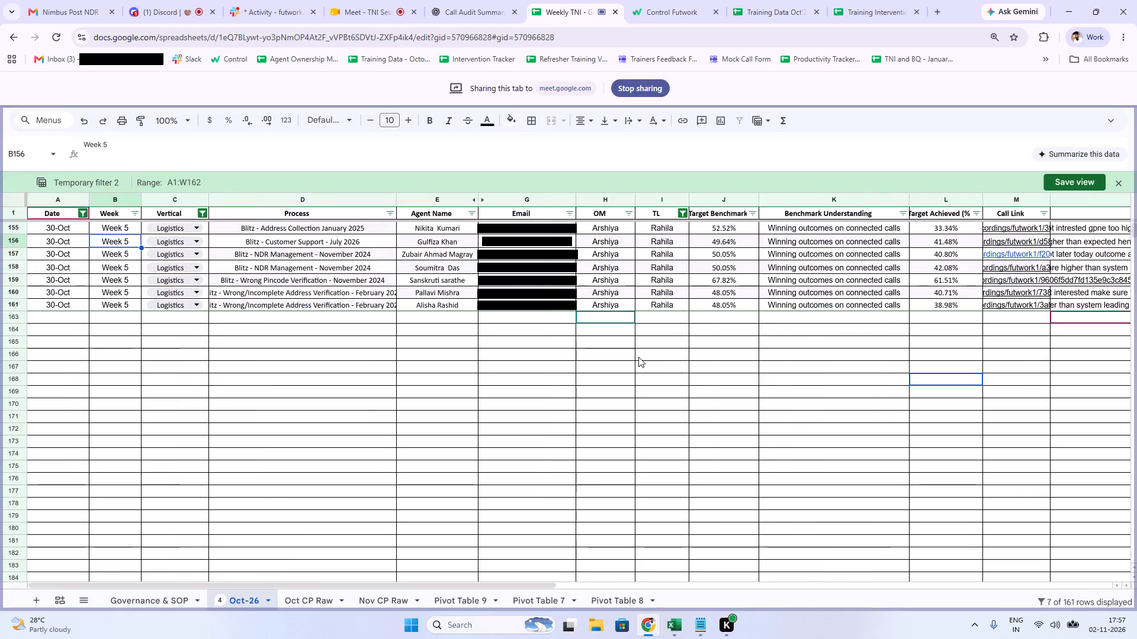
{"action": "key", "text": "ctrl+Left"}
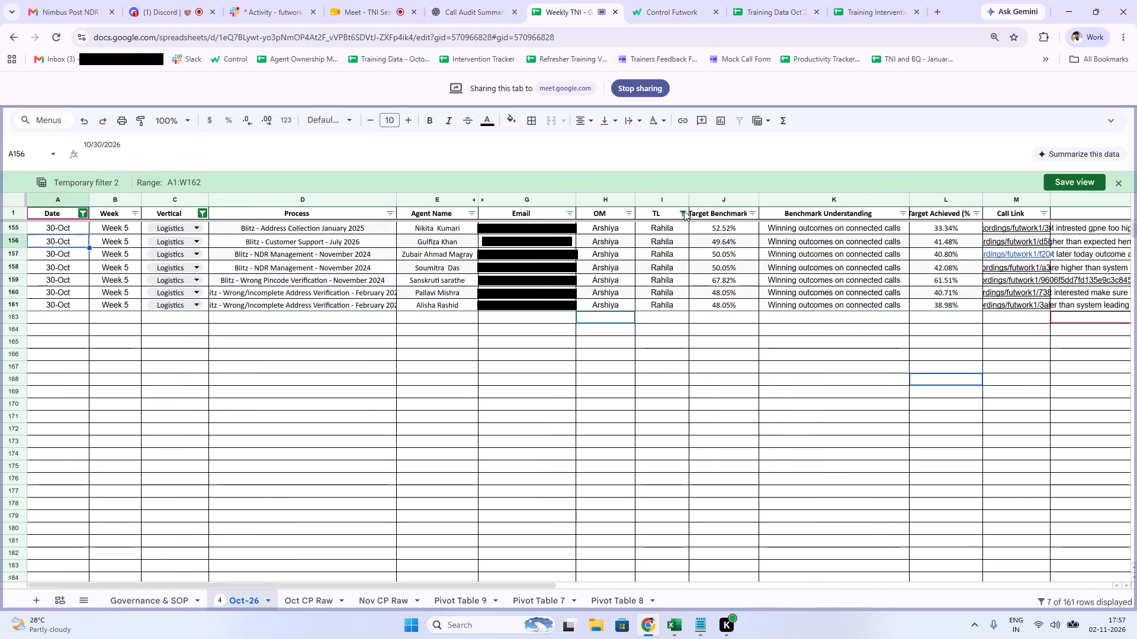
Add Ayesha and Nanda to the TL filter so it includes all three team leads alongside Rahila.
{"action": "left_click", "coordinate": [684, 211]}
{"action": "left_click_drag", "start_coordinate": [683, 214], "coordinate": [678, 240]}
{"action": "left_click", "coordinate": [596, 425]}
{"action": "left_click", "coordinate": [599, 444]}
{"action": "left_click", "coordinate": [657, 498]}
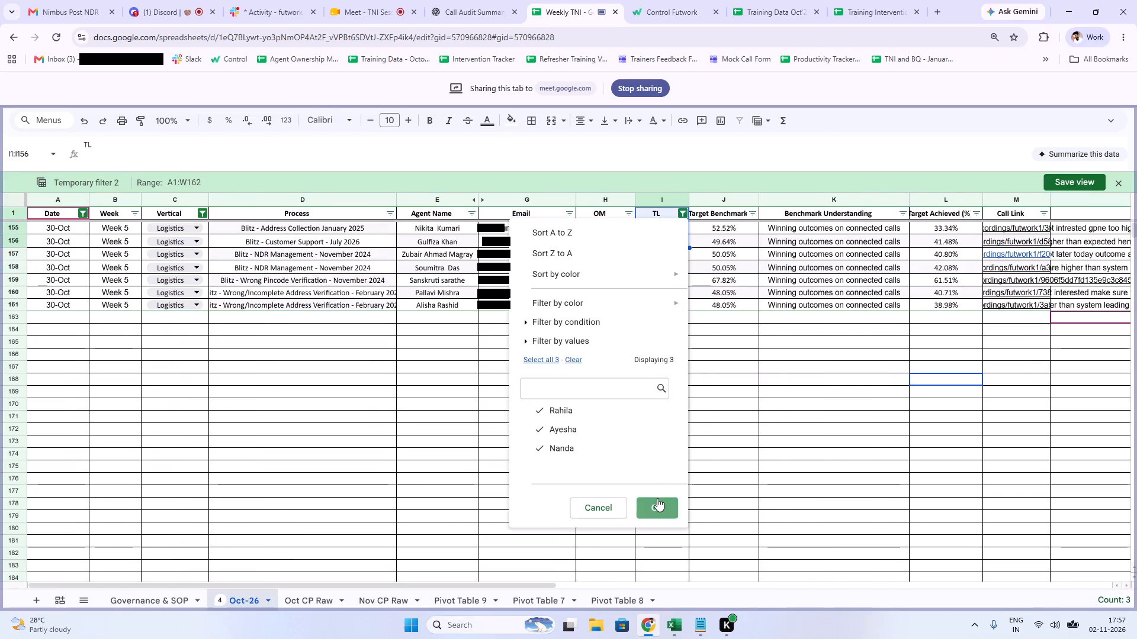
{"action": "scroll", "coordinate": [512, 424], "scroll_direction": "up", "scroll_amount": 9}
Examine the process and agent name in rows 146 and 162, and row 146's target benchmark, target achieved and call link.
{"action": "left_click", "coordinate": [318, 240]}
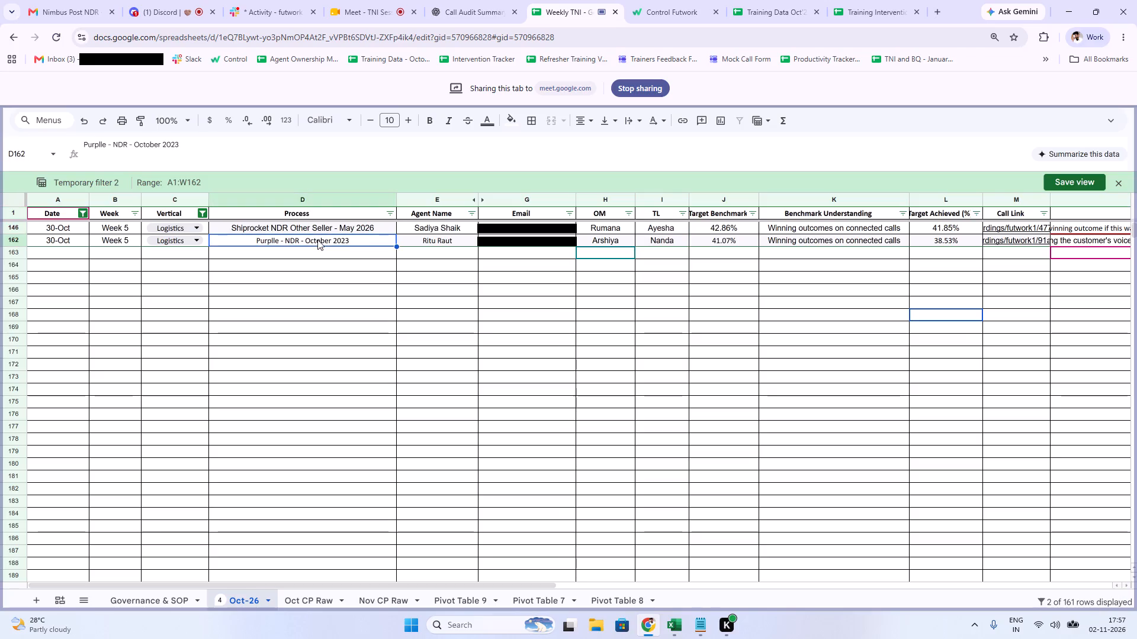
{"action": "left_click", "coordinate": [435, 224]}
{"action": "left_click", "coordinate": [434, 242]}
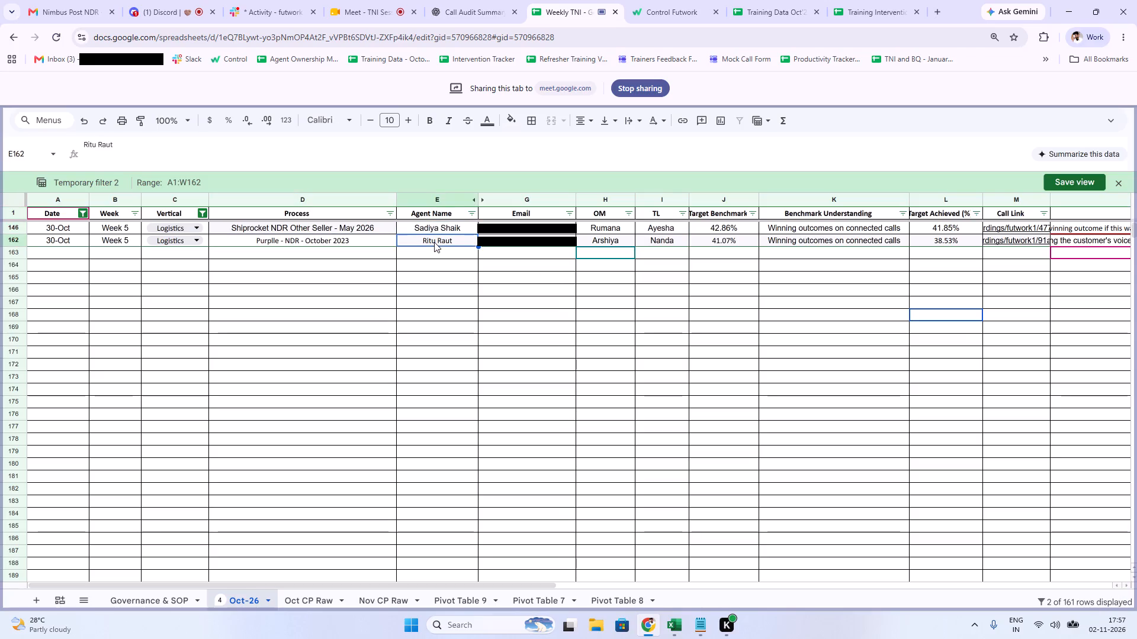
{"action": "key", "text": "Up"}
{"action": "key", "text": "Right"}
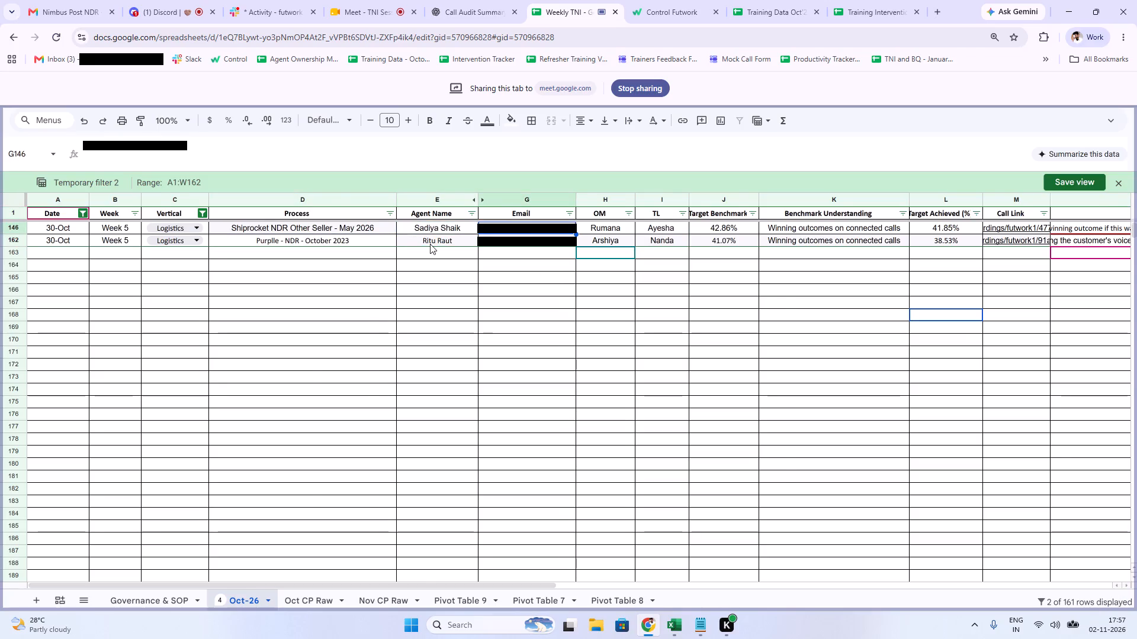
{"action": "key", "text": "ctrl+Right"}
{"action": "key", "text": "ctrl+Left"}
{"action": "key", "text": "Right"}
{"action": "key", "text": "Right"}
{"action": "key", "text": "Right"}
{"action": "key", "text": "Right"}
{"action": "key", "text": "Right"}
{"action": "key", "text": "Right"}
{"action": "key", "text": "Right"}
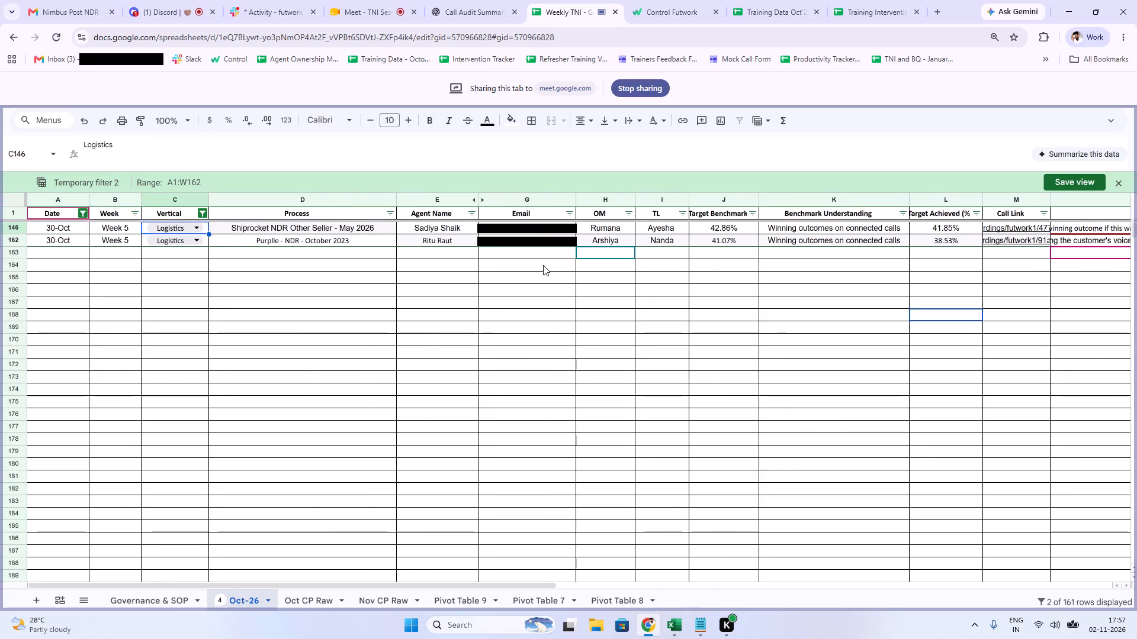
{"action": "key", "text": "Right"}
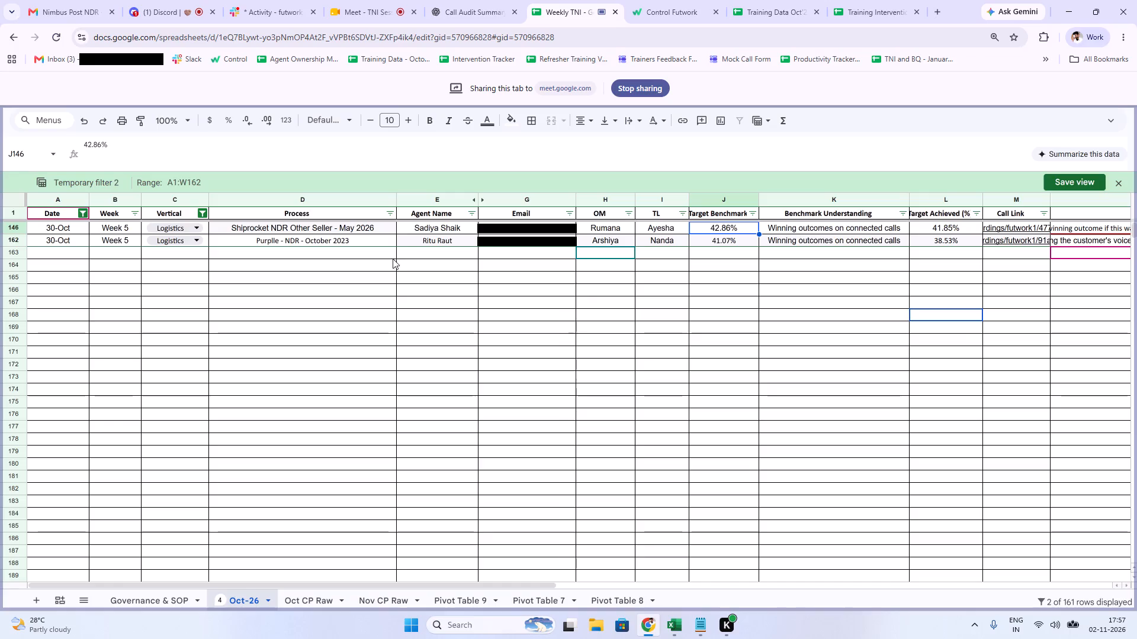
{"action": "key", "text": "Right"}
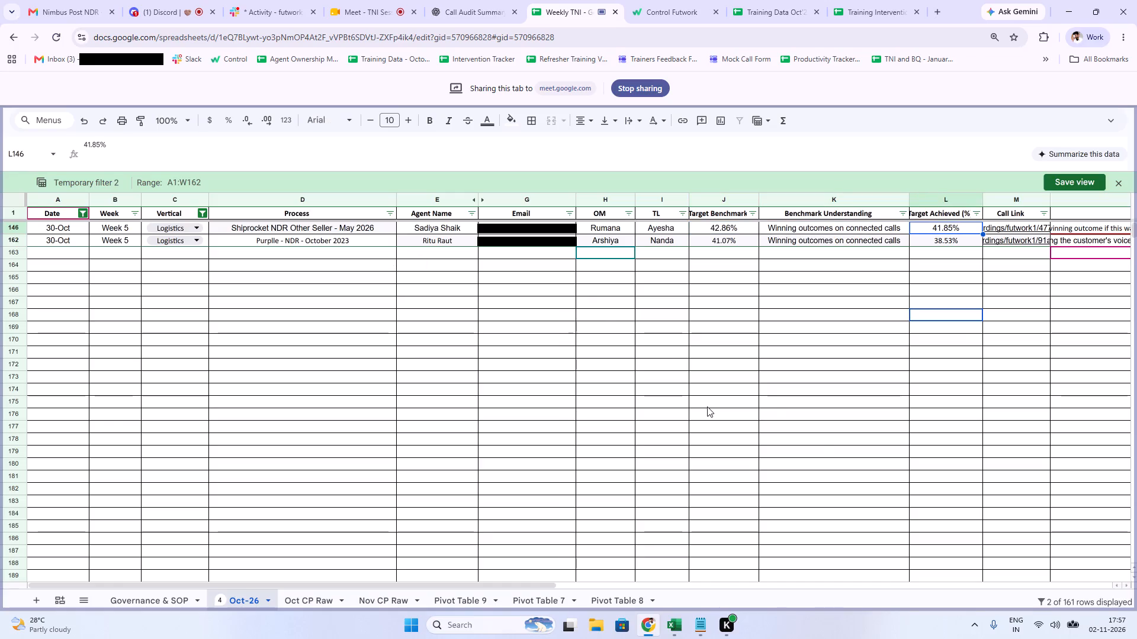
{"action": "key", "text": "Right"}
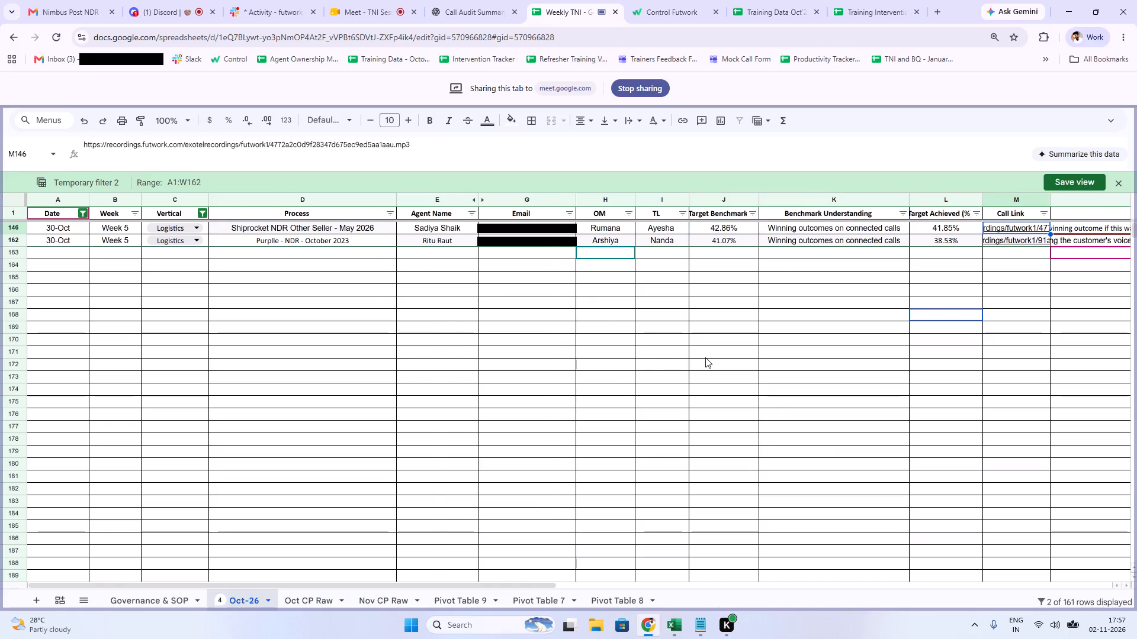
Read row 146's TL Observation and check its Coach Name and Intervention done cells.
{"action": "key", "text": "Right"}
{"action": "key", "text": "ctrl+Right"}
{"action": "key", "text": "ctrl+Left"}
{"action": "key", "text": "ctrl+Right"}
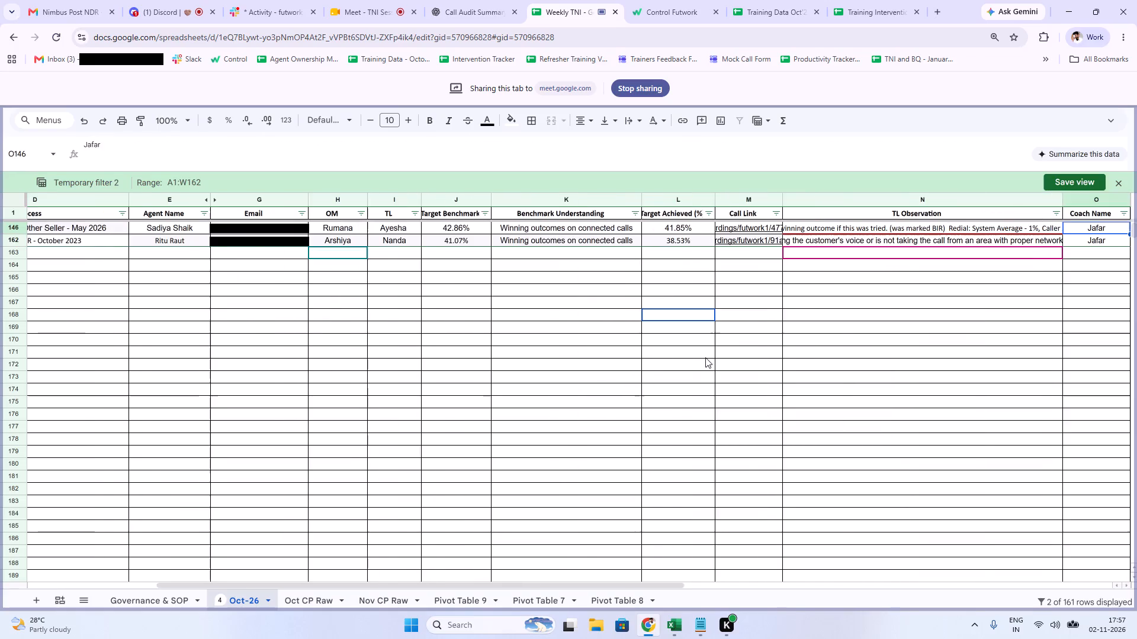
{"action": "key", "text": "Left"}
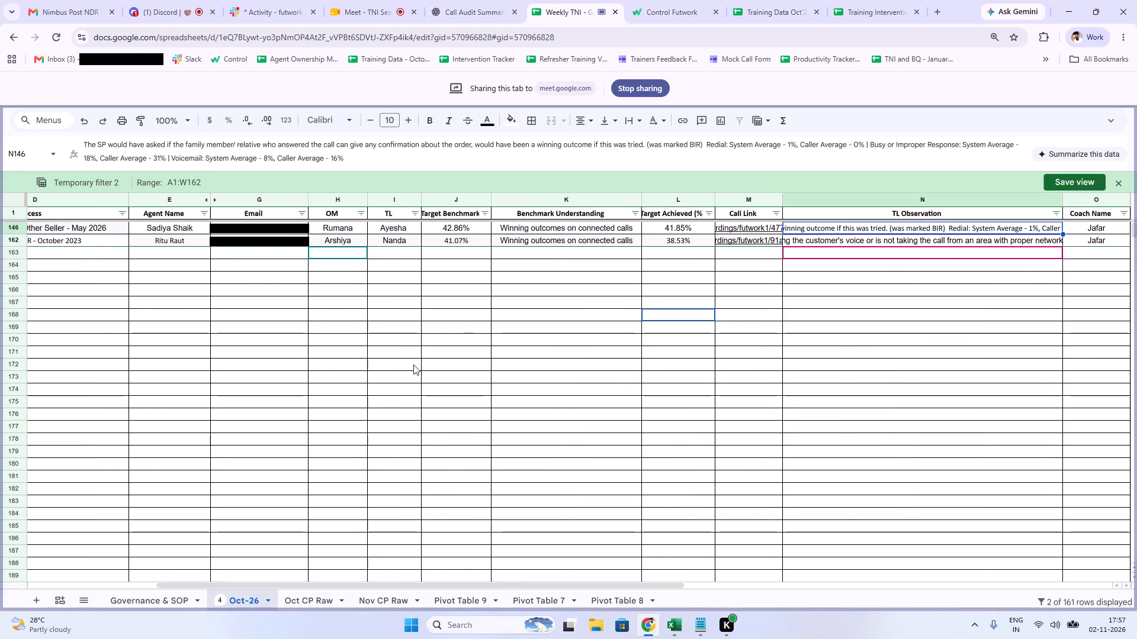
{"action": "left_click", "coordinate": [442, 235]}
{"action": "key", "text": "Up"}
{"action": "key", "text": "ctrl+Left"}
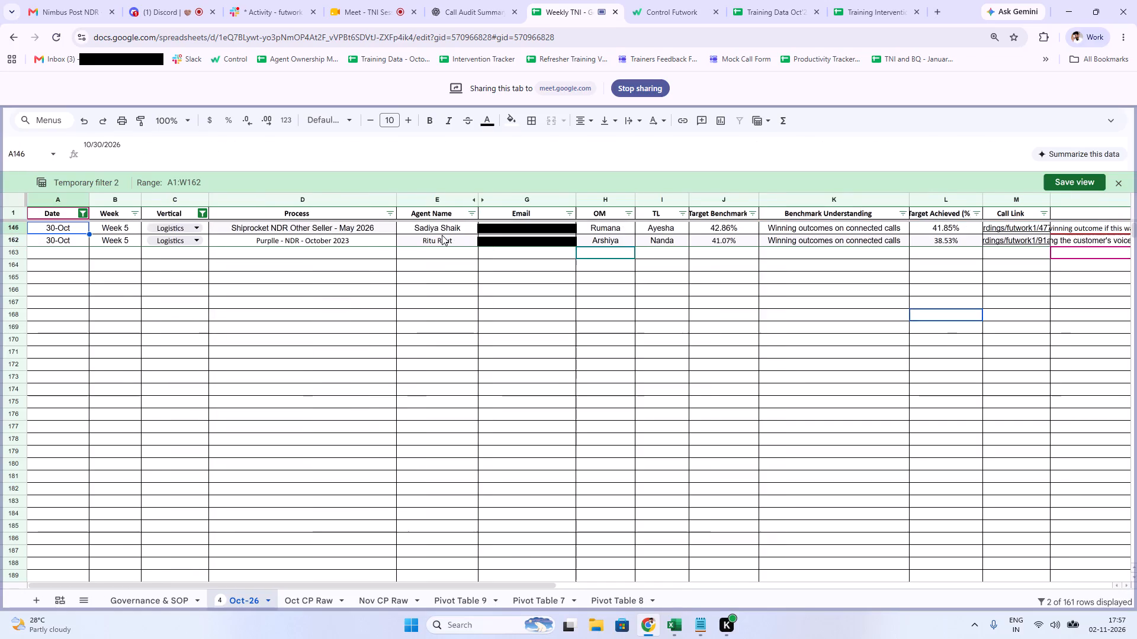
{"action": "key", "text": "ctrl+Right"}
{"action": "key", "text": "Right"}
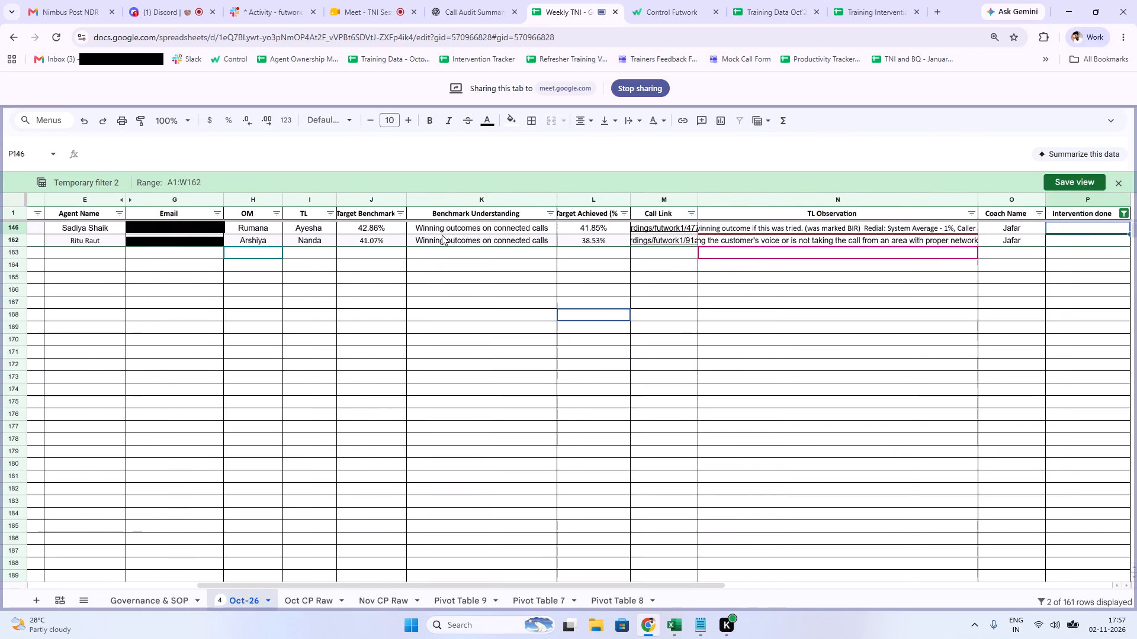
{"action": "key", "text": "ctrl+Left"}
{"action": "key", "text": "Left"}
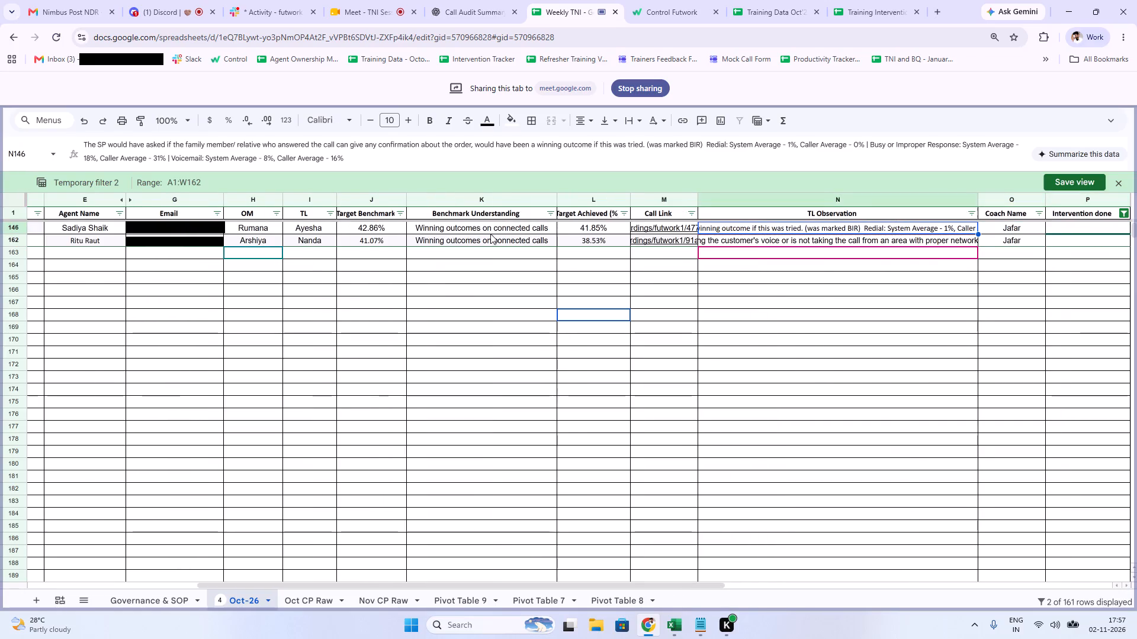
Examine row 146's Target achieved % (Post), Efficacy Ops and Final Verdict.
{"action": "left_click", "coordinate": [530, 231]}
{"action": "key", "text": "Right"}
{"action": "key", "text": "ctrl+Right"}
{"action": "key", "text": "ctrl+Right"}
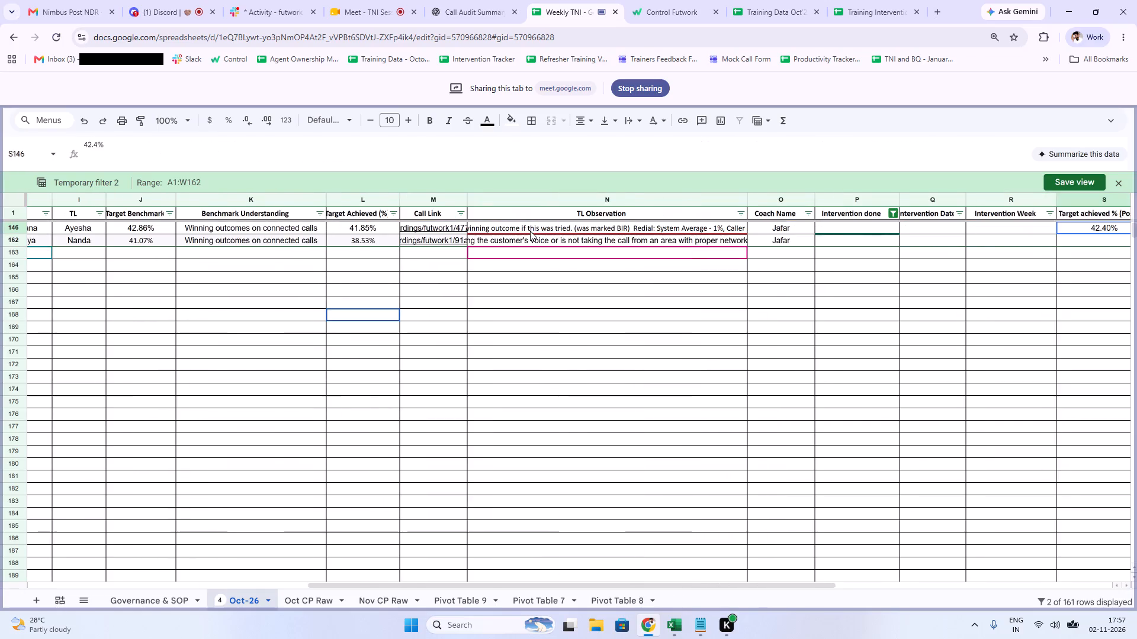
{"action": "key", "text": "Right"}
{"action": "key", "text": "Right"}
{"action": "key", "text": "Left"}
{"action": "key", "text": "Left"}
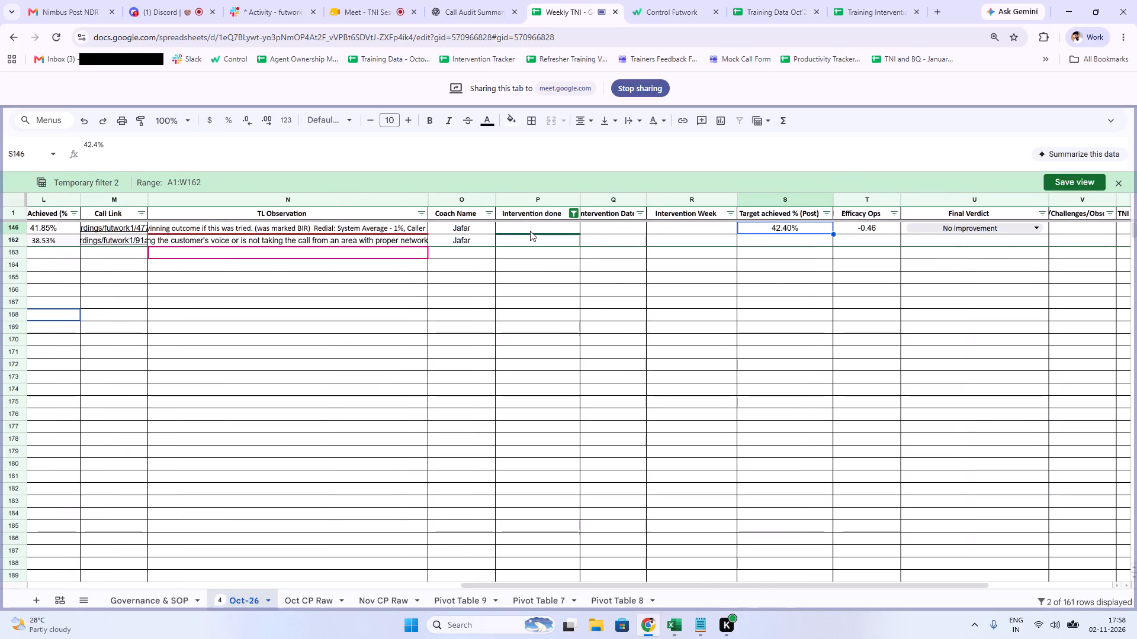
{"action": "key", "text": "Left"}
{"action": "key", "text": "ctrl+Left"}
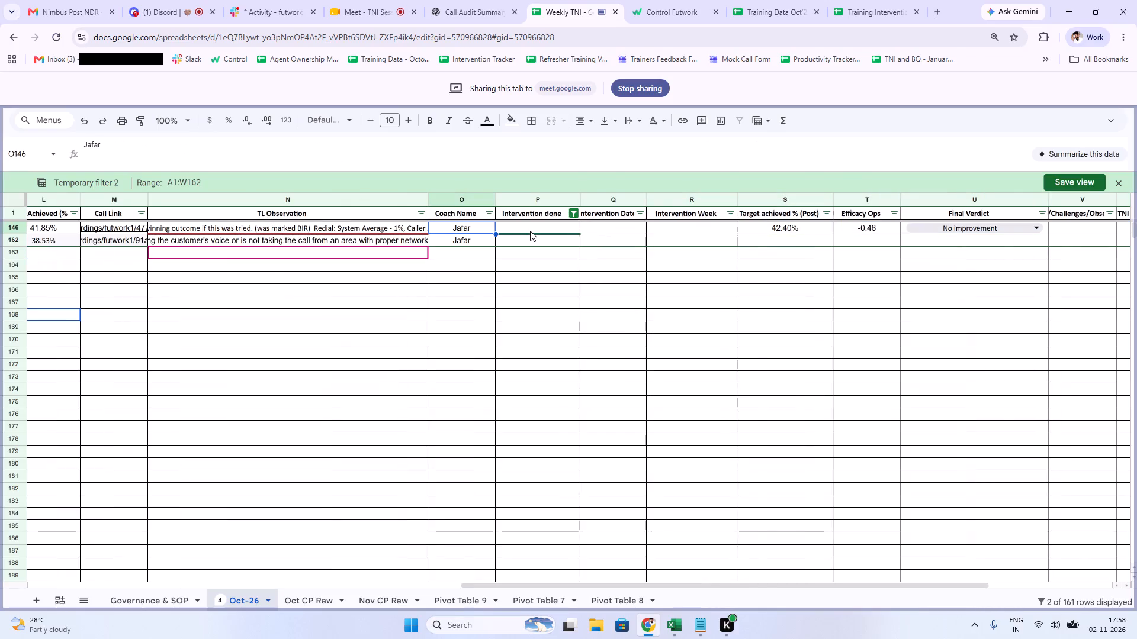
Compare row 146's target benchmark and target achieved with its Target achieved % (Post) and Efficacy Ops.
{"action": "key", "text": "Left"}
{"action": "key", "text": "Left"}
{"action": "key", "text": "Left"}
{"action": "key", "text": "Left"}
{"action": "key", "text": "Right"}
{"action": "key", "text": "Left"}
{"action": "key", "text": "Left"}
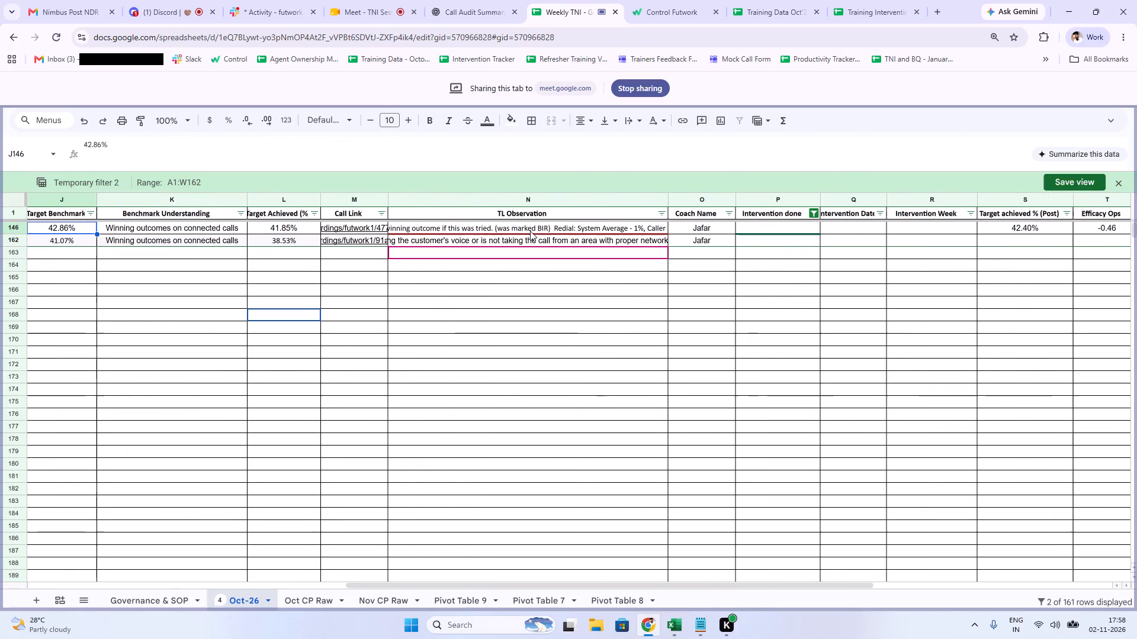
{"action": "key", "text": "Right"}
{"action": "key", "text": "Left"}
{"action": "key", "text": "ctrl+Right"}
{"action": "key", "text": "ctrl+Right"}
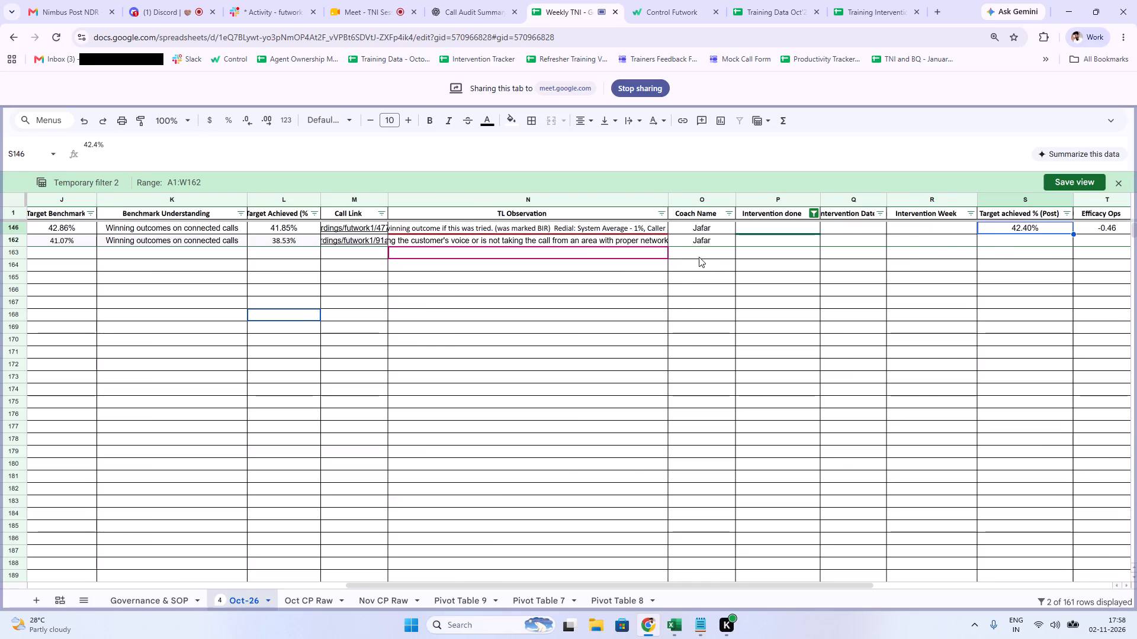
{"action": "left_click", "coordinate": [1020, 233]}
{"action": "left_click", "coordinate": [1090, 232]}
{"action": "left_click", "coordinate": [686, 246]}
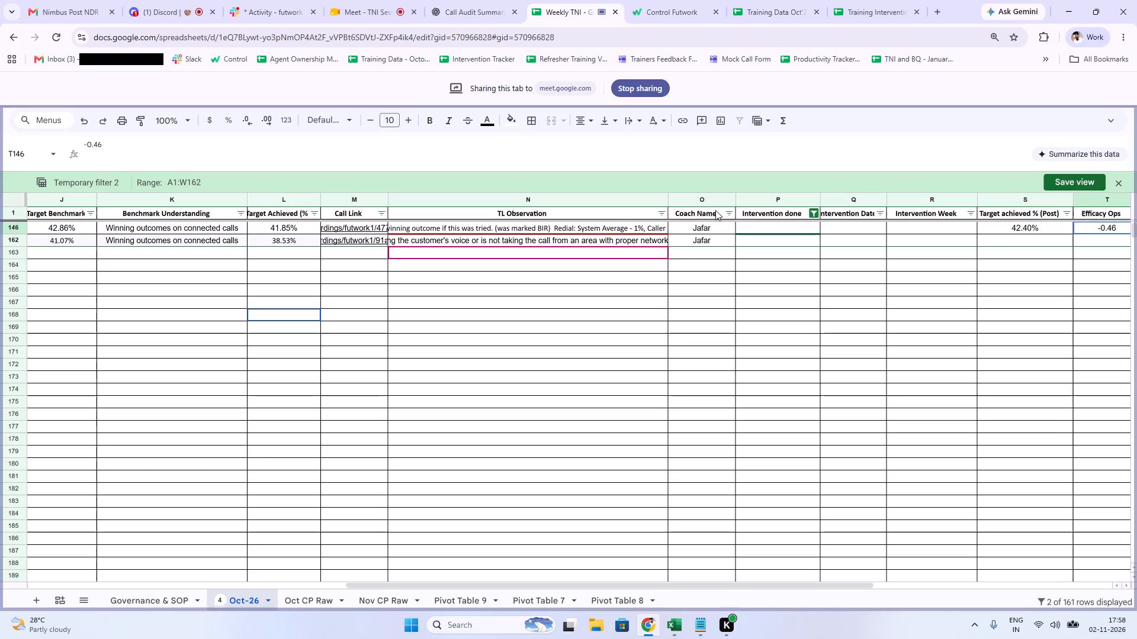
{"action": "left_click", "coordinate": [718, 220]}
{"action": "key", "text": "Down"}
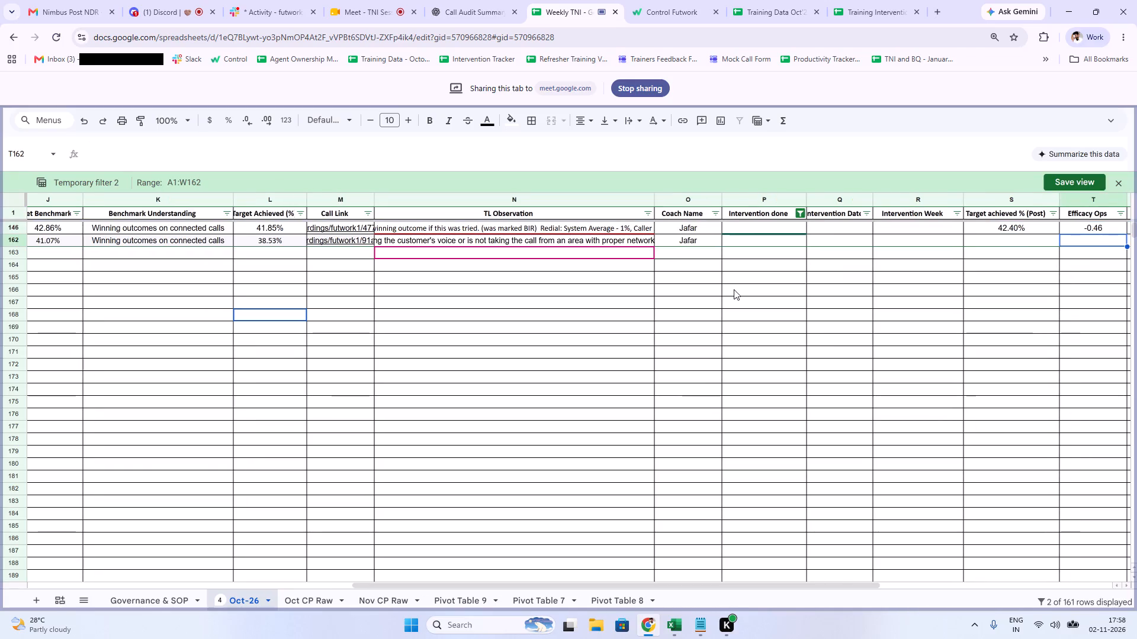
Record Intervention done as "Yes" and Intervention Date as "2 Nov" in row 146.
{"action": "left_click", "coordinate": [734, 289]}
{"action": "key", "text": "ctrl+Up"}
{"action": "key", "text": "Down"}
{"action": "type", "text": "Ye"}
{"action": "key", "text": "Return"}
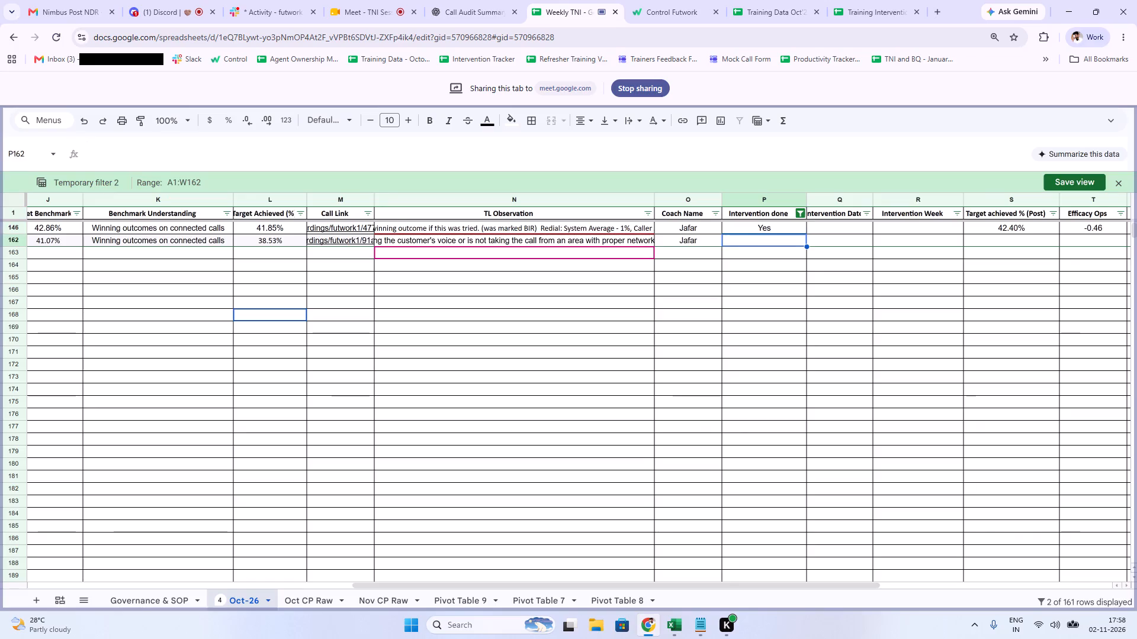
{"action": "key", "text": "ctrl+Up"}
{"action": "key", "text": "ctrl+c"}
{"action": "key", "text": "Right"}
{"action": "type", "text": "2 Nov"}
{"action": "key", "text": "Return"}
{"action": "key", "text": "ctrl+Up"}
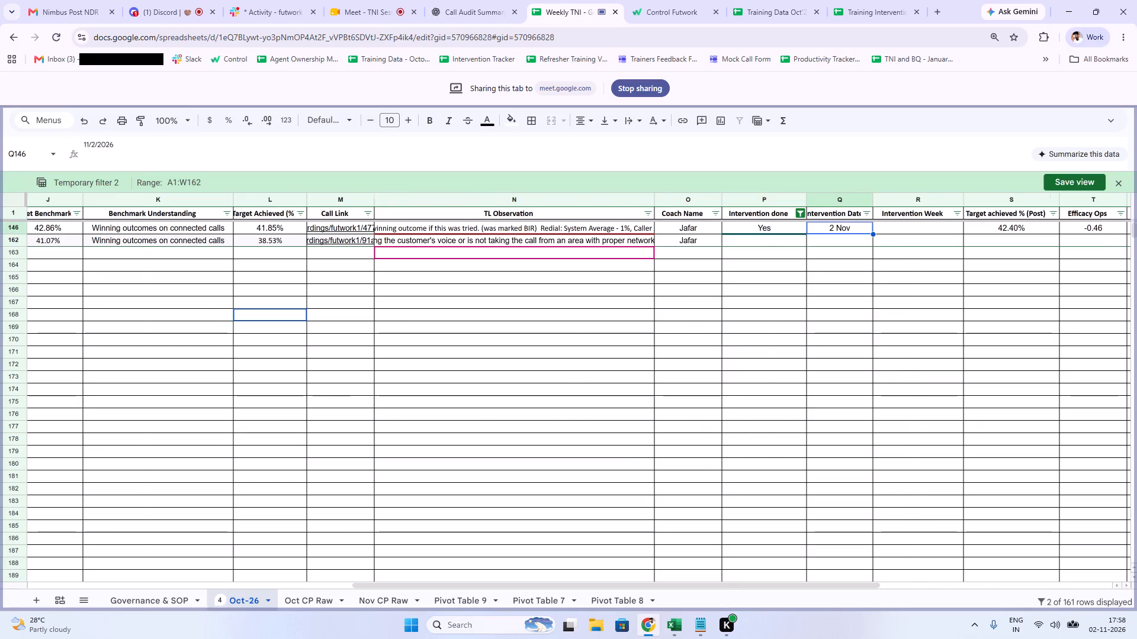
Review row 146 from agent details, OM and TL through to the TL Observation and Coach Name.
{"action": "key", "text": "ctrl+Left"}
{"action": "key", "text": "Right"}
{"action": "key", "text": "Right"}
{"action": "key", "text": "Right"}
{"action": "key", "text": "Right"}
{"action": "key", "text": "Right"}
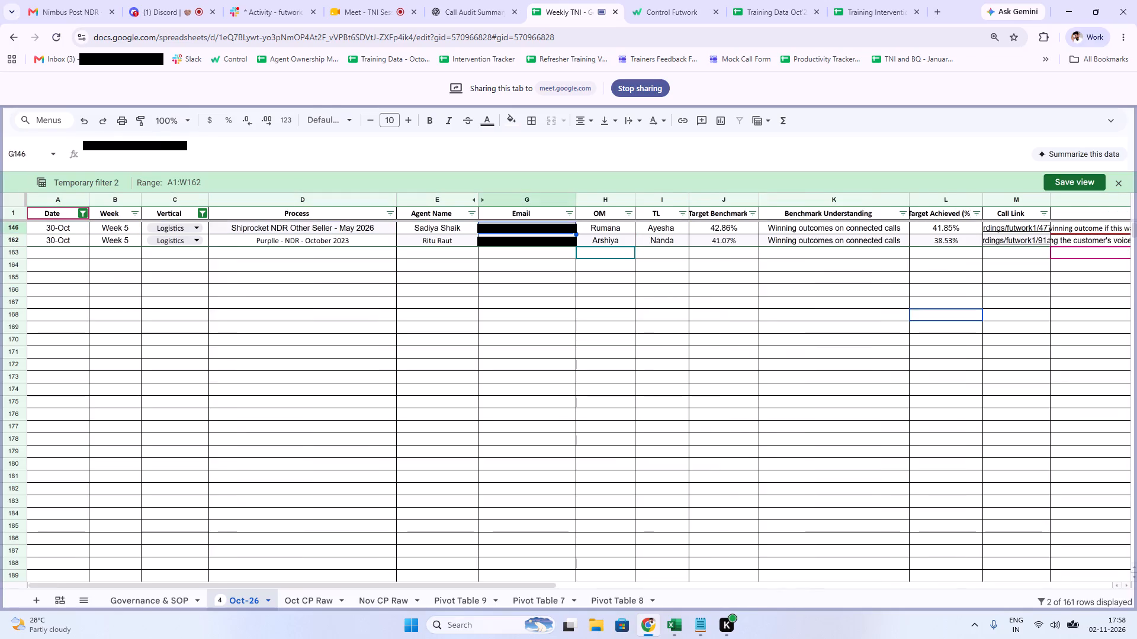
{"action": "key", "text": "shift+Right"}
{"action": "key", "text": "Left"}
{"action": "key", "text": "shift+Right"}
{"action": "key", "text": "Right"}
{"action": "key", "text": "shift+Right"}
{"action": "key", "text": "Left"}
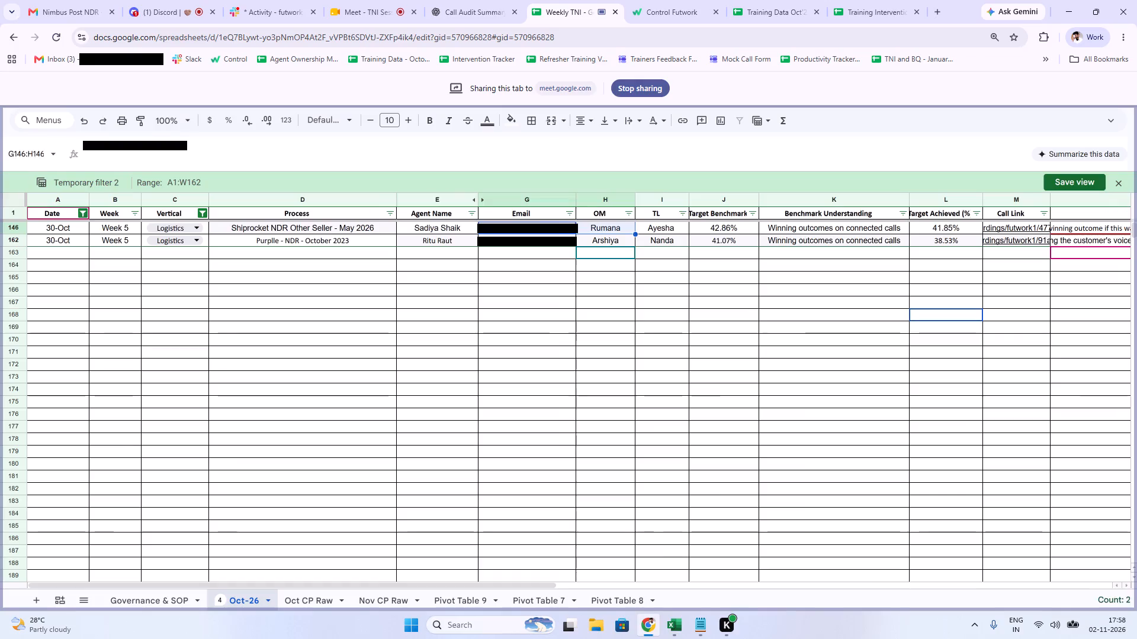
{"action": "key", "text": "shift+Right"}
{"action": "key", "text": "Right"}
{"action": "key", "text": "shift+Right"}
{"action": "key", "text": "Right"}
{"action": "key", "text": "shift+Right"}
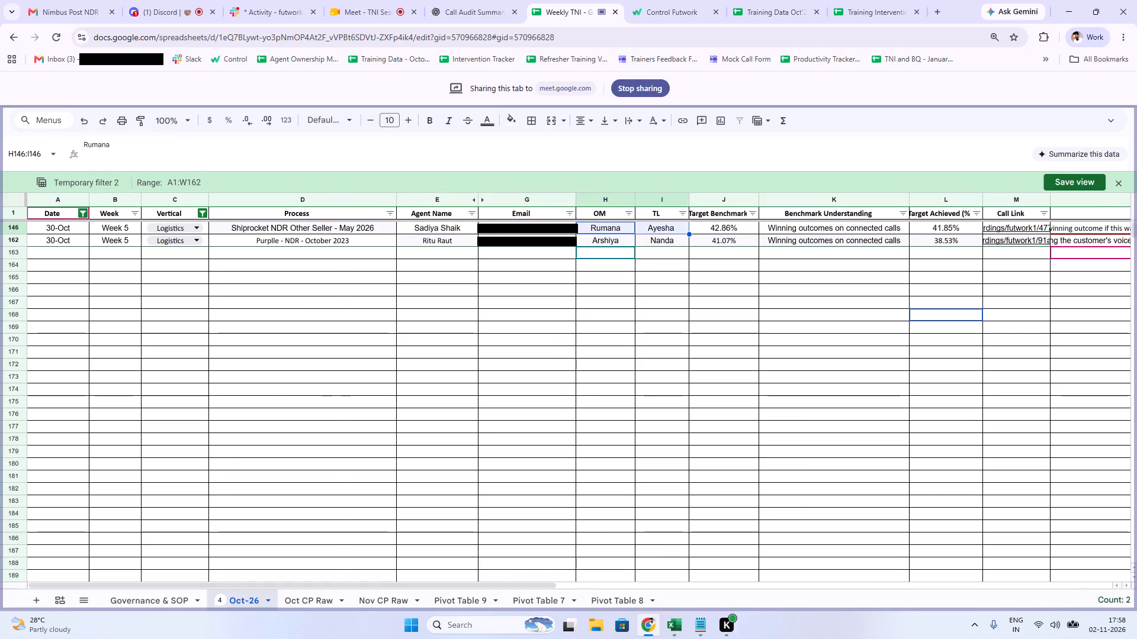
{"action": "key", "text": "Right"}
{"action": "key", "text": "ctrl+Right"}
{"action": "key", "text": "Left"}
{"action": "key", "text": "Left"}
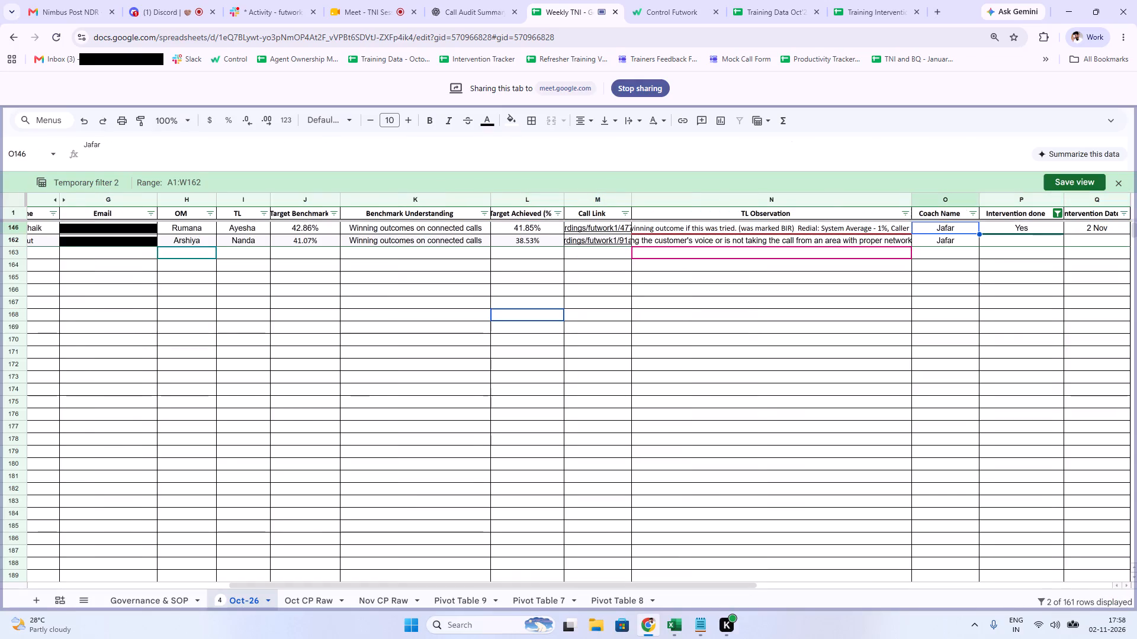
{"action": "key", "text": "Left"}
{"action": "key", "text": "Right"}
{"action": "key", "text": "Left"}
Examine row 162's process, agent name, OM, TL, target benchmark and target achieved.
{"action": "key", "text": "ctrl+Left"}
{"action": "key", "text": "Down"}
{"action": "key", "text": "Right"}
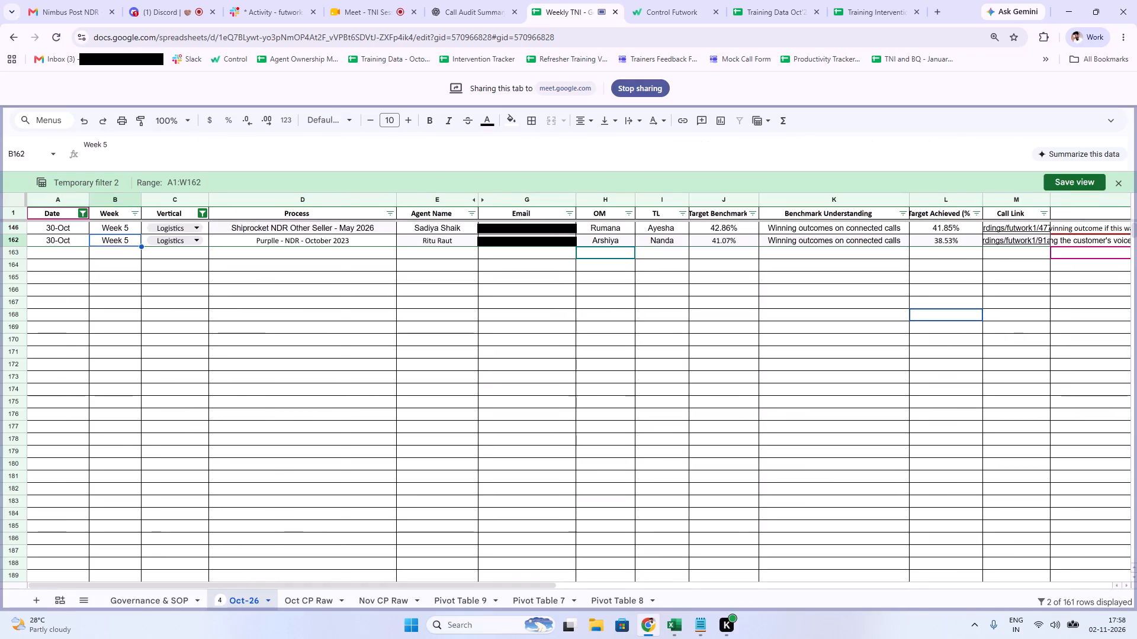
{"action": "key", "text": "Right"}
{"action": "key", "text": "Right"}
{"action": "key", "text": "Right"}
{"action": "key", "text": "Left"}
{"action": "key", "text": "Right"}
{"action": "key", "text": "Right"}
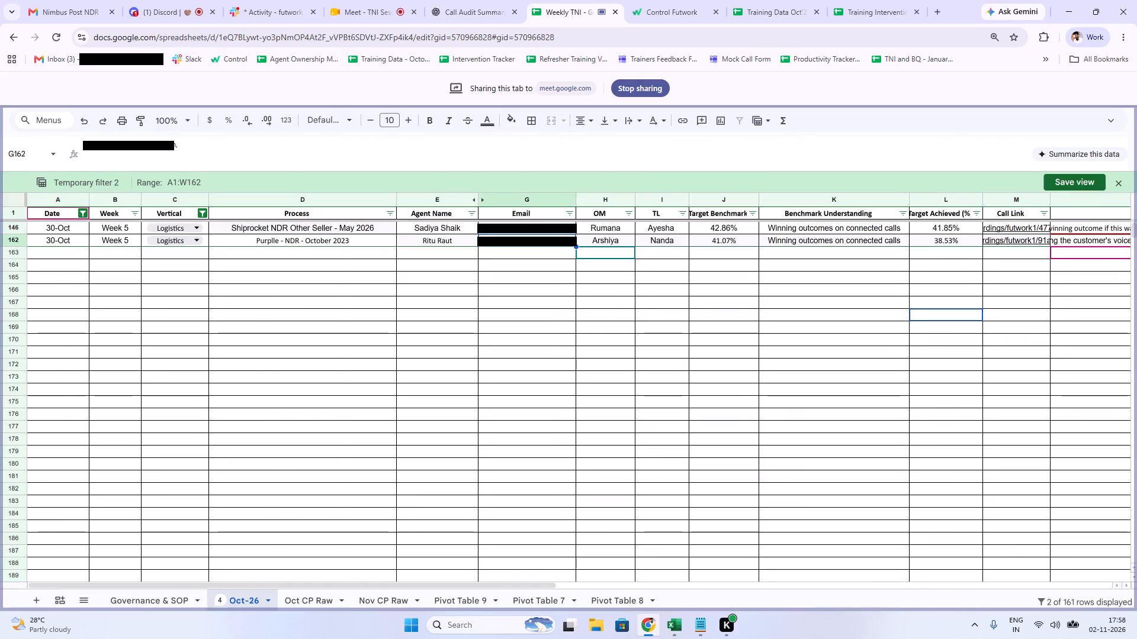
{"action": "key", "text": "Right"}
{"action": "key", "text": "Left"}
{"action": "key", "text": "Right"}
{"action": "key", "text": "Right"}
{"action": "key", "text": "Right"}
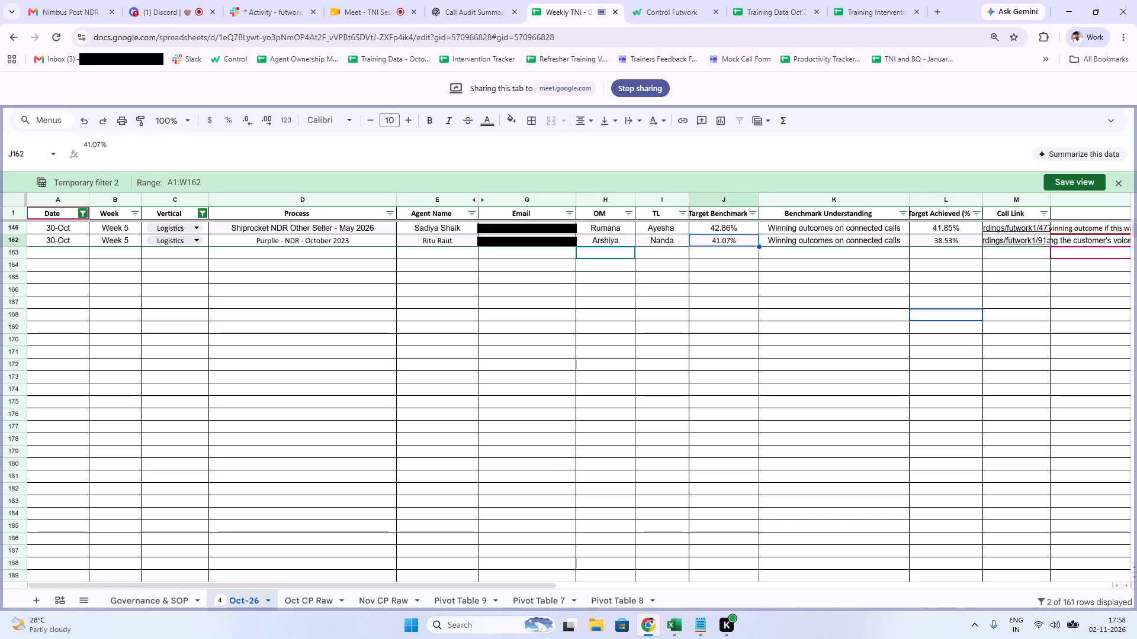
{"action": "key", "text": "Right"}
{"action": "key", "text": "Right"}
{"action": "key", "text": "Left"}
{"action": "key", "text": "Left"}
Examine row 162 from its date and agent details through to the target benchmark and target achieved.
{"action": "key", "text": "ctrl+Left"}
{"action": "key", "text": "ctrl+Right"}
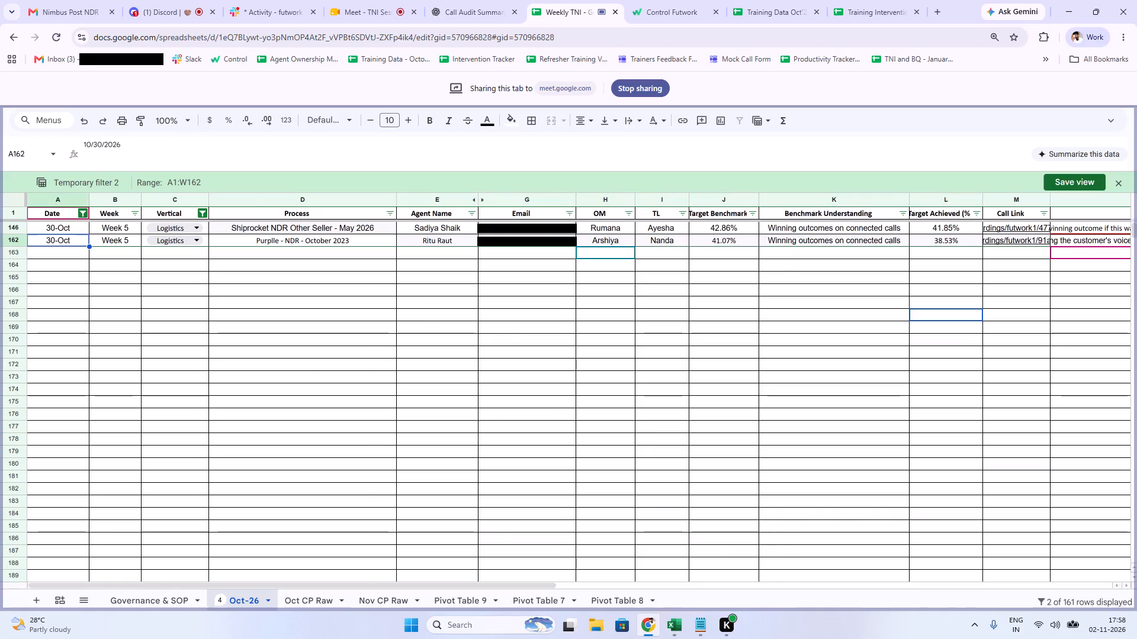
{"action": "key", "text": "ctrl+Left"}
{"action": "key", "text": "Right"}
{"action": "key", "text": "Right"}
{"action": "key", "text": "Right"}
{"action": "key", "text": "Right"}
{"action": "key", "text": "Right"}
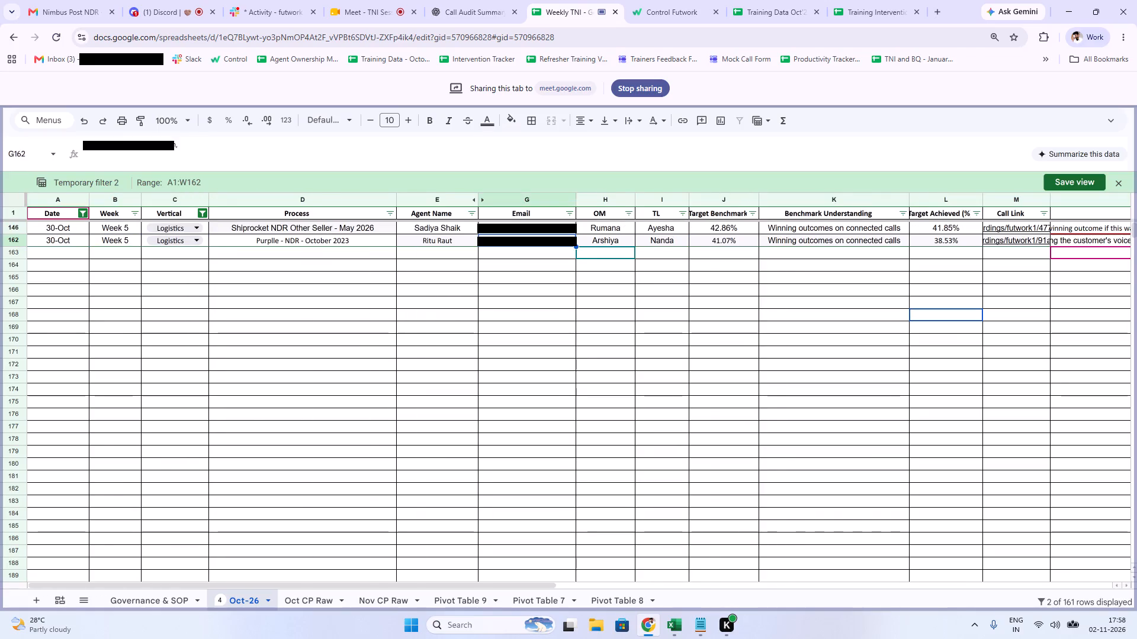
{"action": "key", "text": "Right"}
{"action": "key", "text": "Right"}
{"action": "key", "text": "Right"}
{"action": "key", "text": "Up"}
{"action": "key", "text": "Down"}
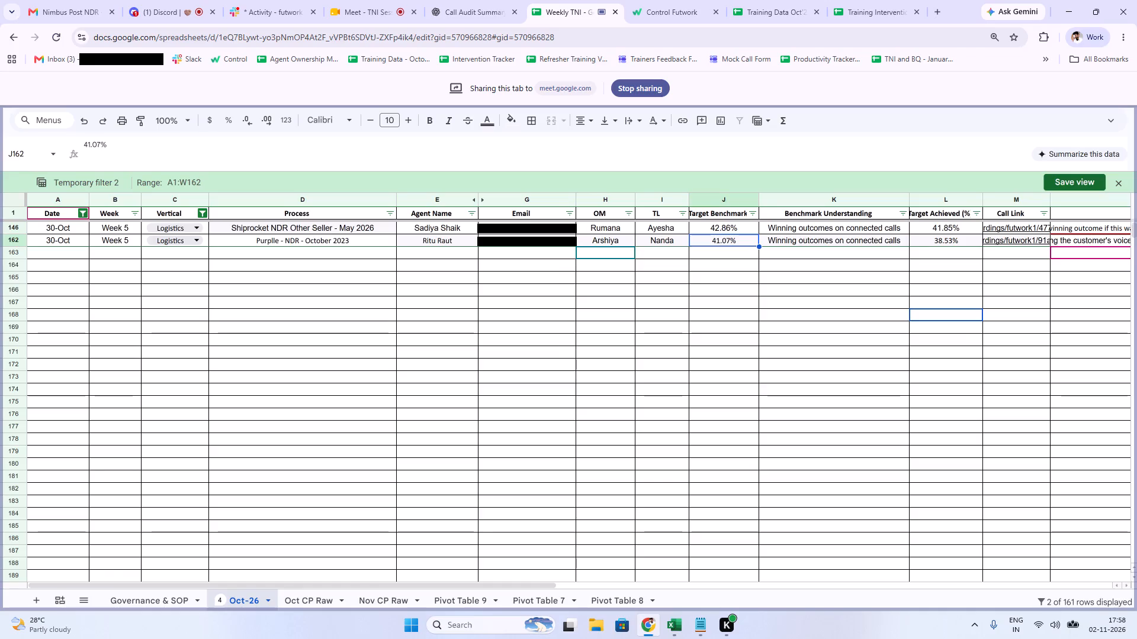
{"action": "key", "text": "Right"}
{"action": "key", "text": "Right"}
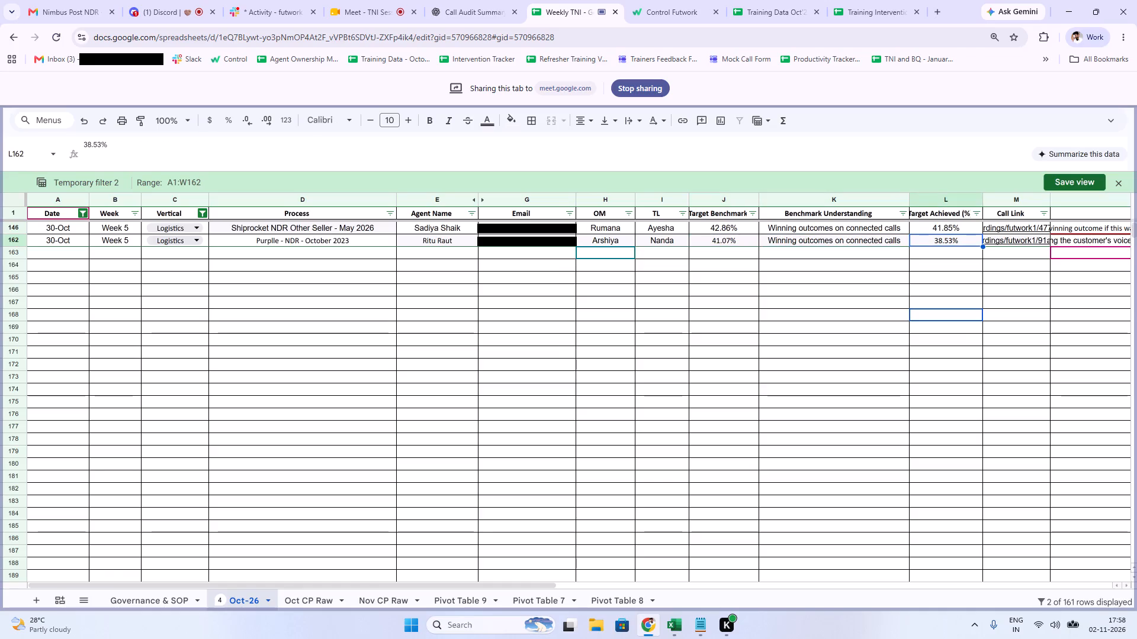
Read row 162's TL Observation and Coach Name, and compare the observation with row 146's.
{"action": "key", "text": "Right"}
{"action": "key", "text": "Right"}
{"action": "key", "text": "Right"}
{"action": "key", "text": "Right"}
{"action": "key", "text": "Right"}
{"action": "key", "text": "Right"}
{"action": "key", "text": "Left"}
{"action": "key", "text": "Left"}
{"action": "key", "text": "Left"}
{"action": "key", "text": "Left"}
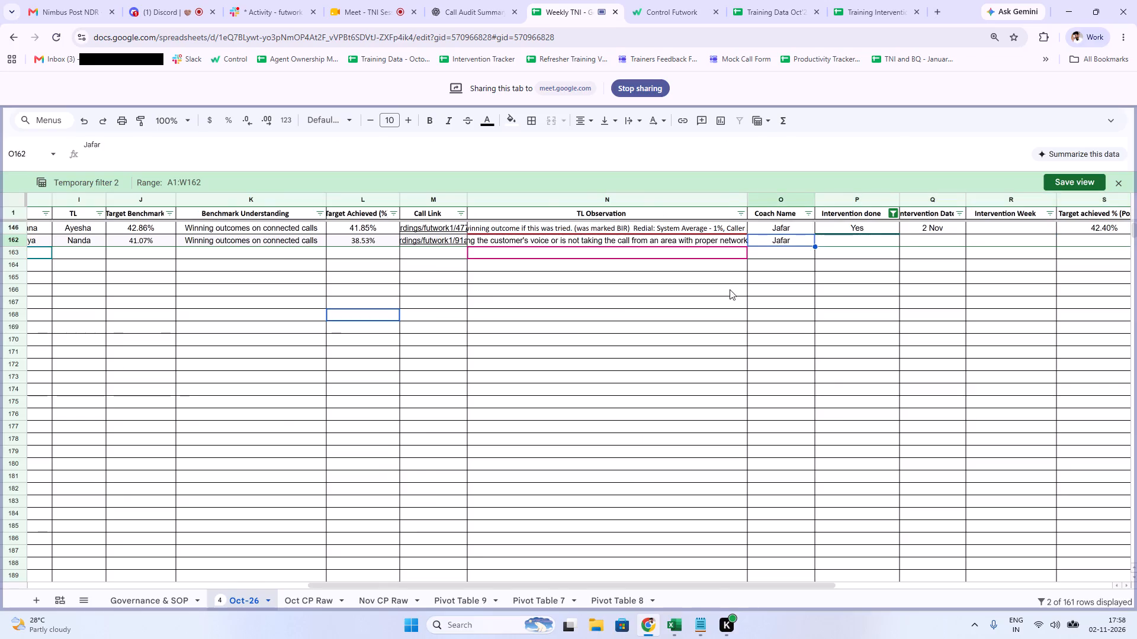
{"action": "key", "text": "Left"}
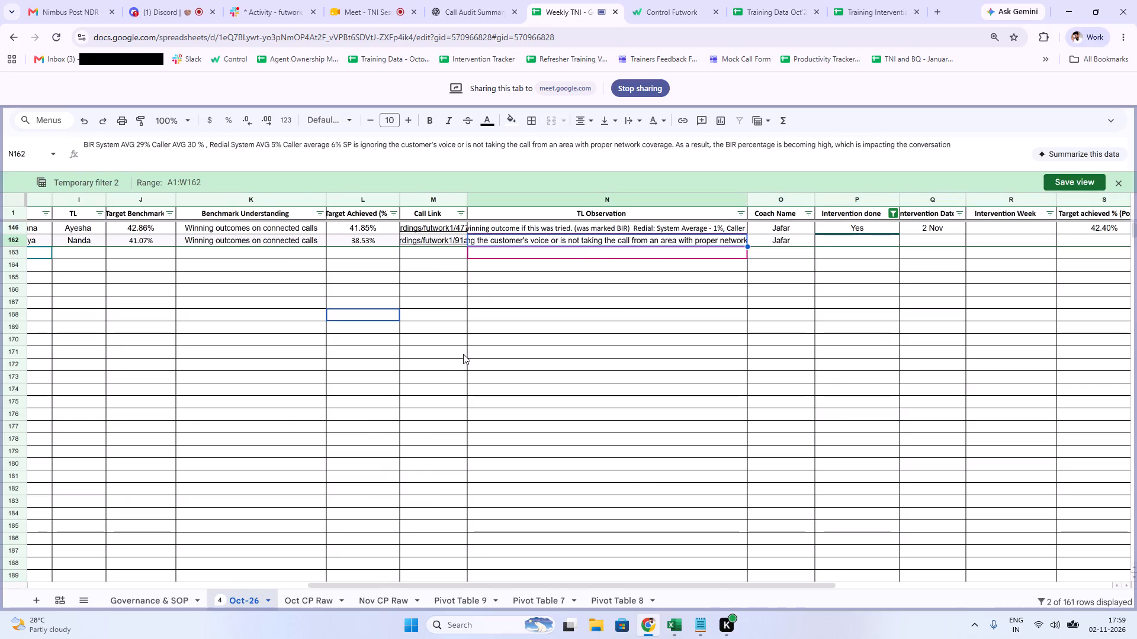
{"action": "left_click", "coordinate": [538, 231]}
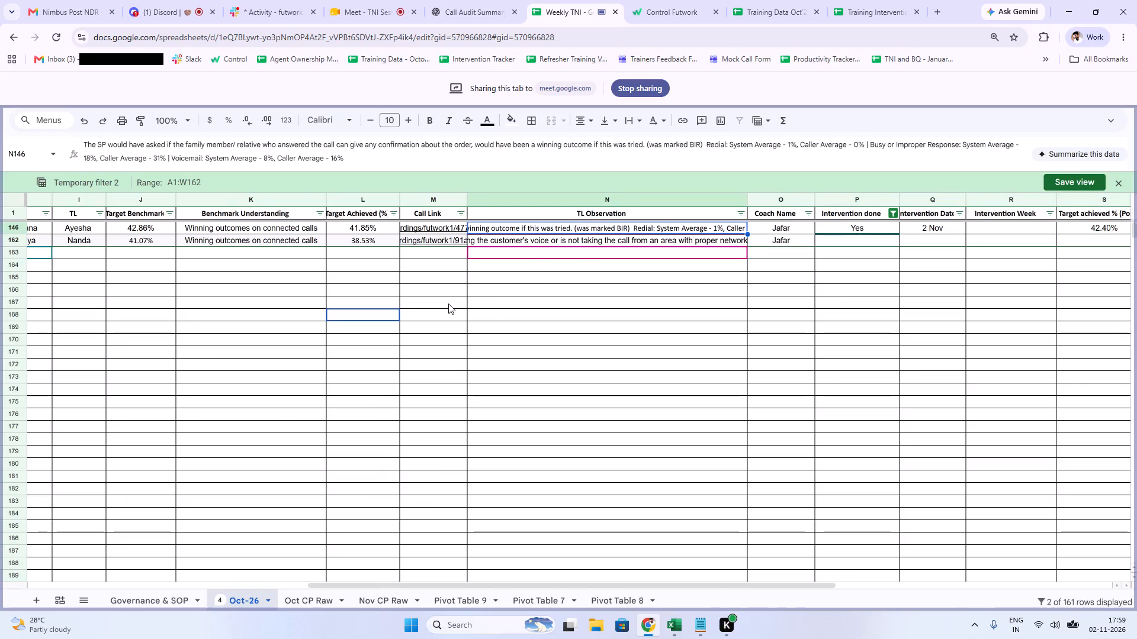
Record Intervention done as "Yes" and Intervention Date as "2 Nov" in row 162, copying row 146's entries.
{"action": "left_click", "coordinate": [859, 241]}
{"action": "key", "text": "ctrl+Up"}
{"action": "key", "text": "ctrl+c"}
{"action": "key", "text": "Down"}
{"action": "key", "text": "ctrl+v"}
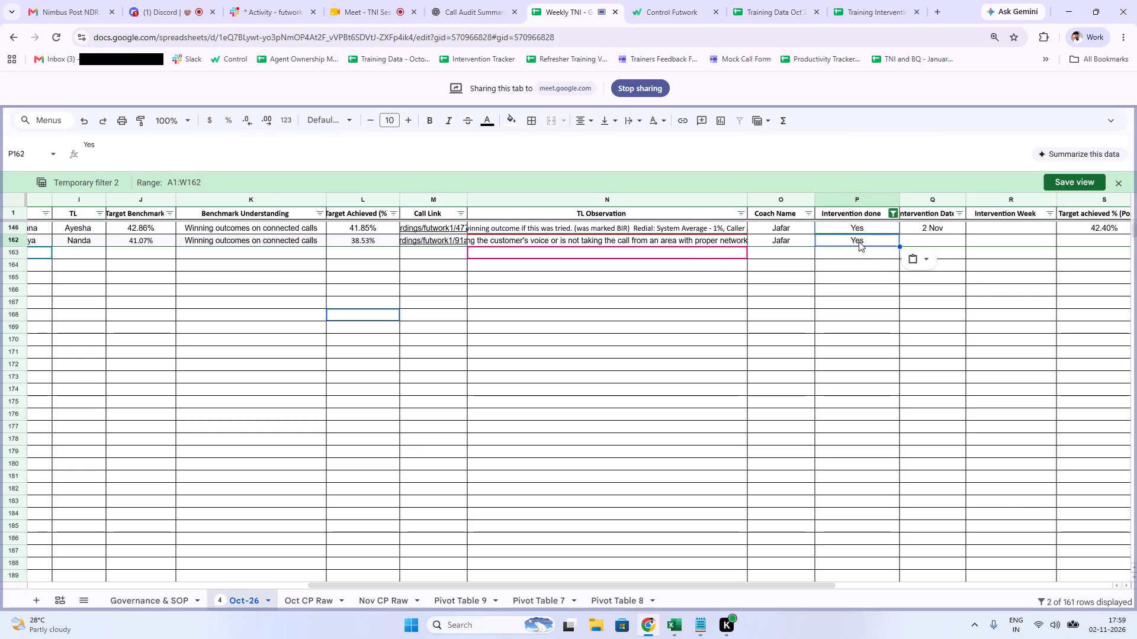
{"action": "key", "text": "Right"}
{"action": "key", "text": "Up"}
{"action": "key", "text": "ctrl+c"}
{"action": "key", "text": "Down"}
{"action": "key", "text": "ctrl+v"}
{"action": "key", "text": "Left"}
{"action": "left_click", "coordinate": [859, 241]}
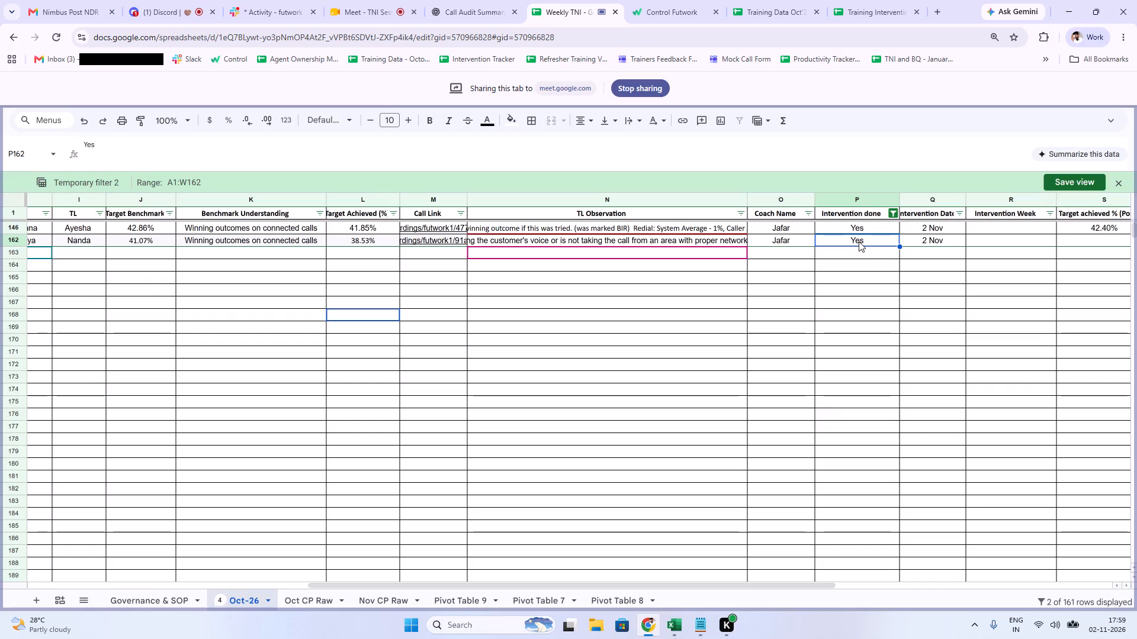
Examine row 162's target benchmark, benchmark understanding and target achieved alongside its intervention and post-intervention columns.
{"action": "left_click", "coordinate": [708, 301]}
{"action": "key", "text": "Left"}
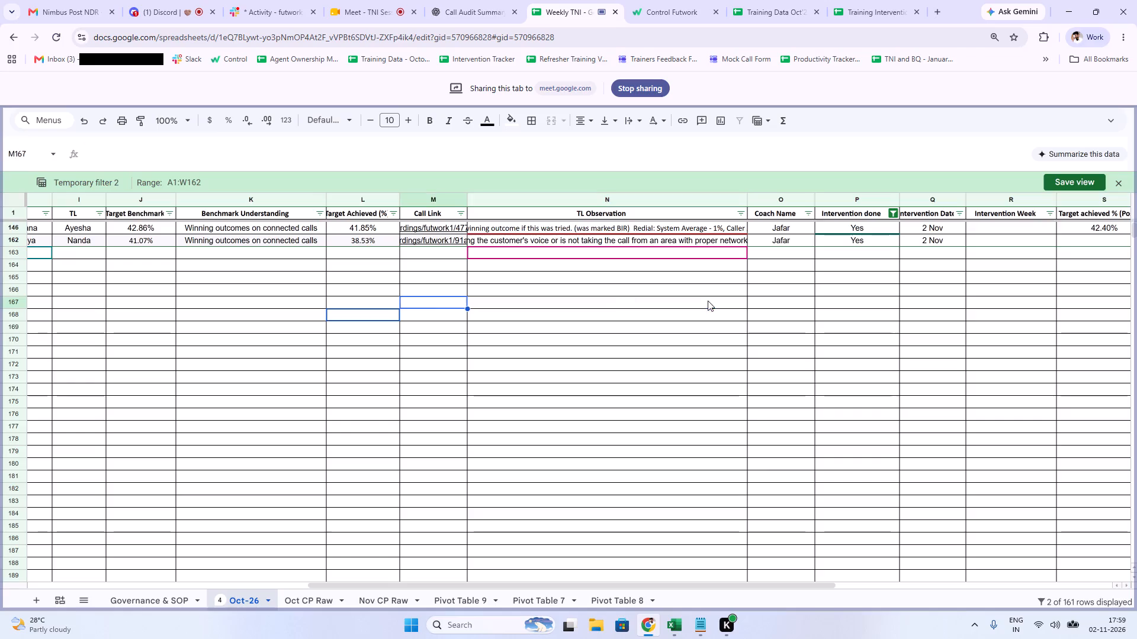
{"action": "key", "text": "Left"}
{"action": "left_click", "coordinate": [114, 255]}
{"action": "key", "text": "ctrl+Up"}
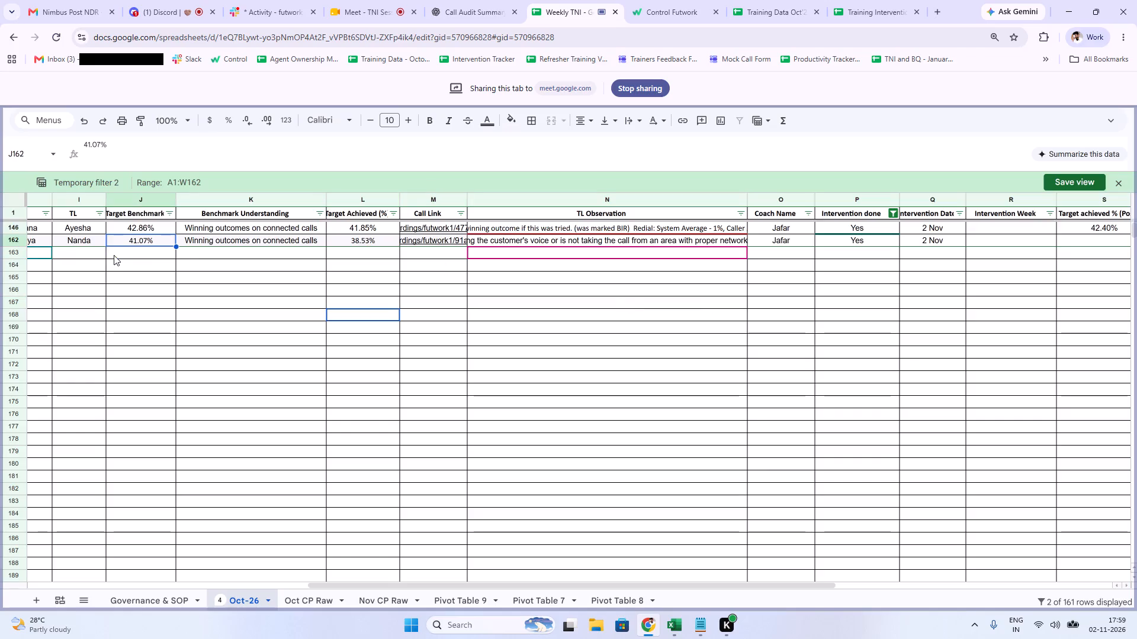
{"action": "left_click", "coordinate": [229, 280]}
{"action": "key", "text": "ctrl+Up"}
{"action": "key", "text": "Right"}
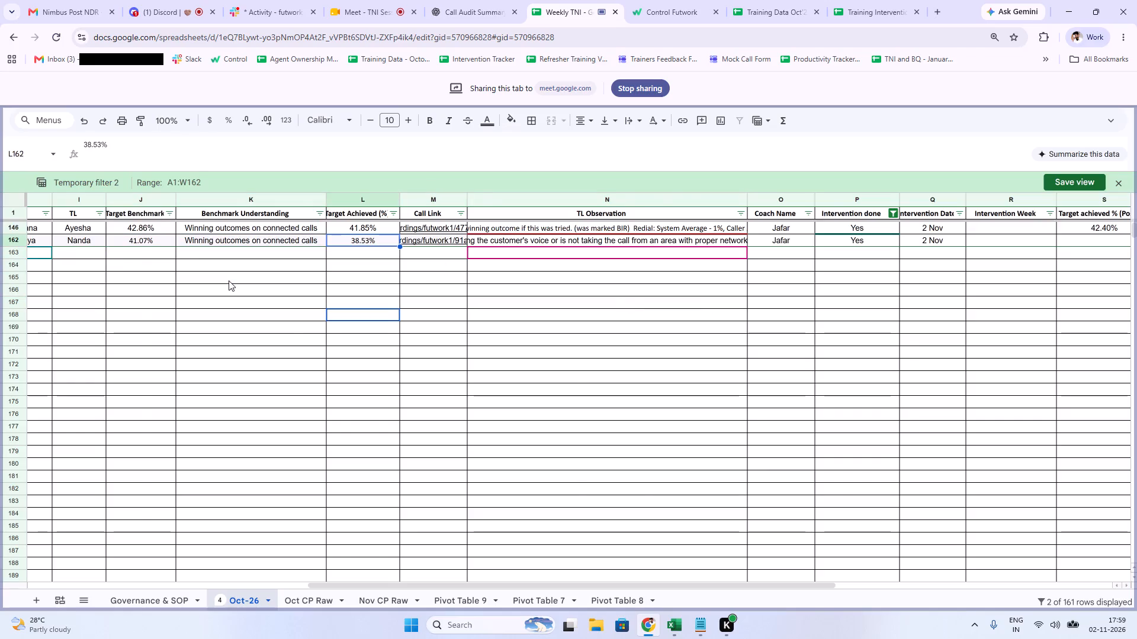
{"action": "key", "text": "ctrl+Right"}
{"action": "key", "text": "ctrl+Left"}
{"action": "key", "text": "ctrl+Right"}
{"action": "key", "text": "Right"}
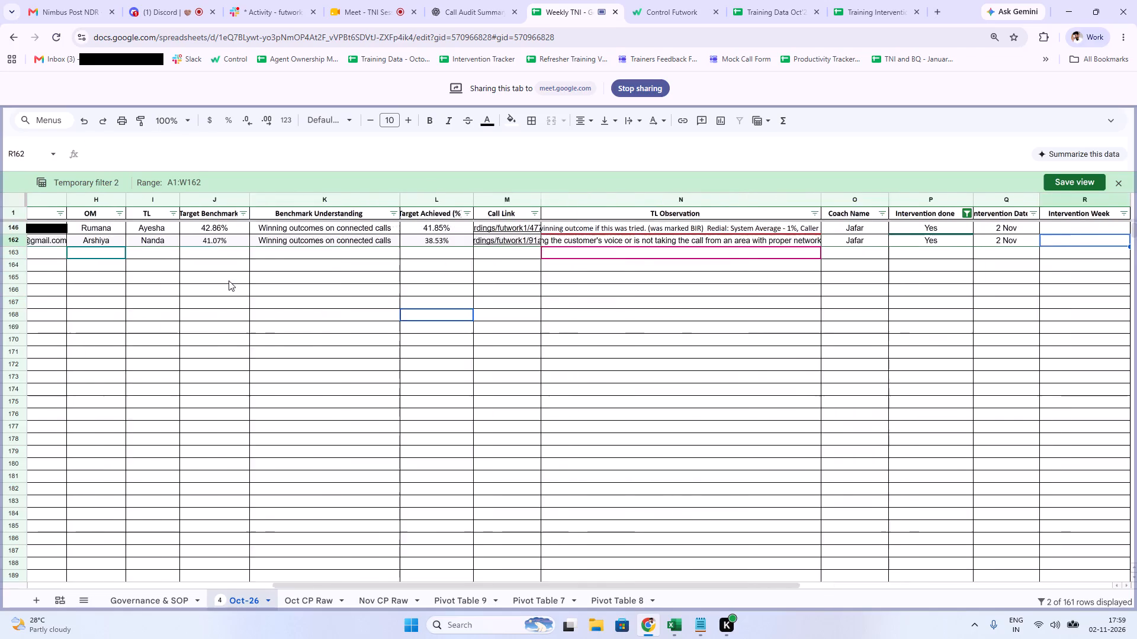
{"action": "key", "text": "Right"}
{"action": "key", "text": "Right"}
{"action": "key", "text": "Left"}
{"action": "left_click", "coordinate": [230, 258]}
{"action": "key", "text": "ctrl+Up"}
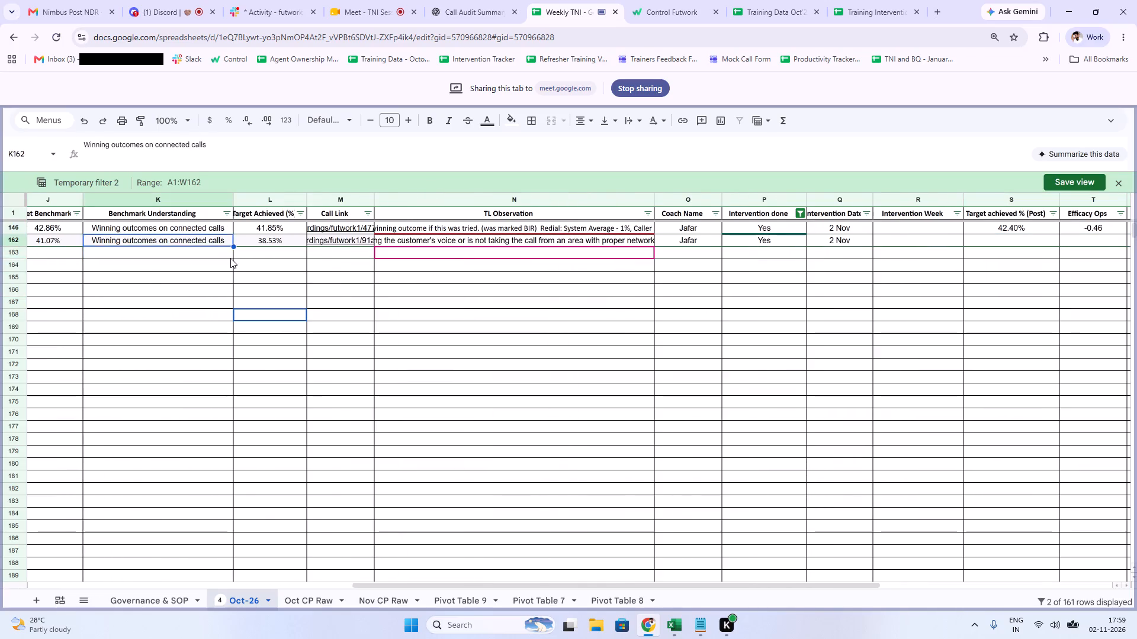
{"action": "key", "text": "Left"}
{"action": "key", "text": "ctrl+Right"}
{"action": "key", "text": "ctrl+Left"}
Read through row 162's full TL Observation, highlighting from the customer's voice remark to the impact on the conversation.
{"action": "key", "text": "ctrl+Right"}
{"action": "key", "text": "Left"}
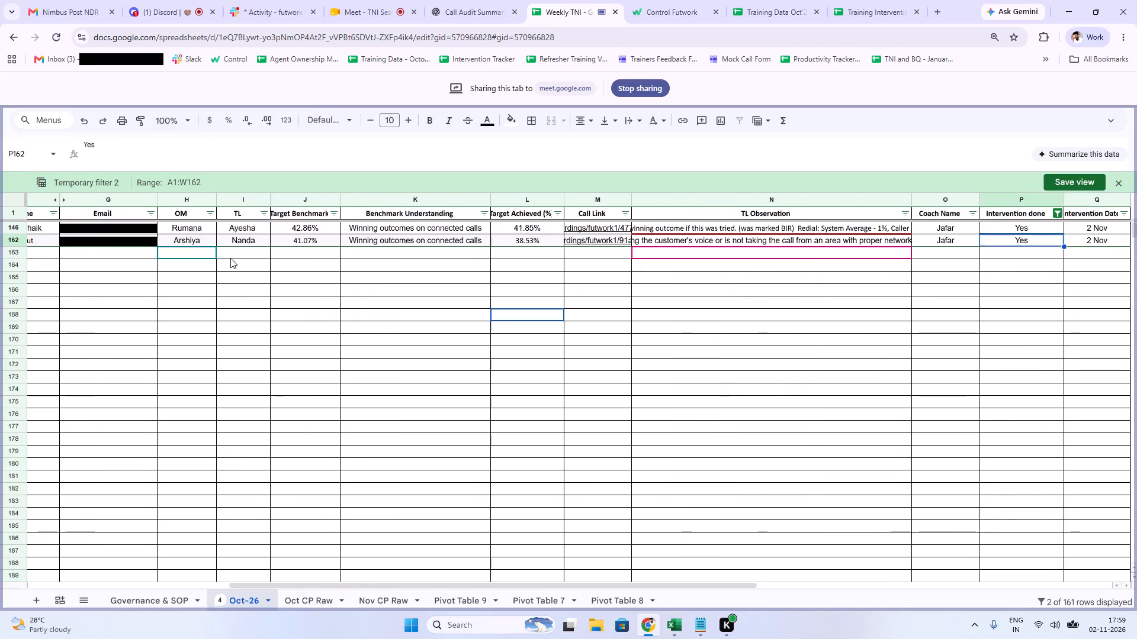
{"action": "key", "text": "Left"}
{"action": "key", "text": "Left"}
{"action": "key", "text": "Left"}
{"action": "key", "text": "Right"}
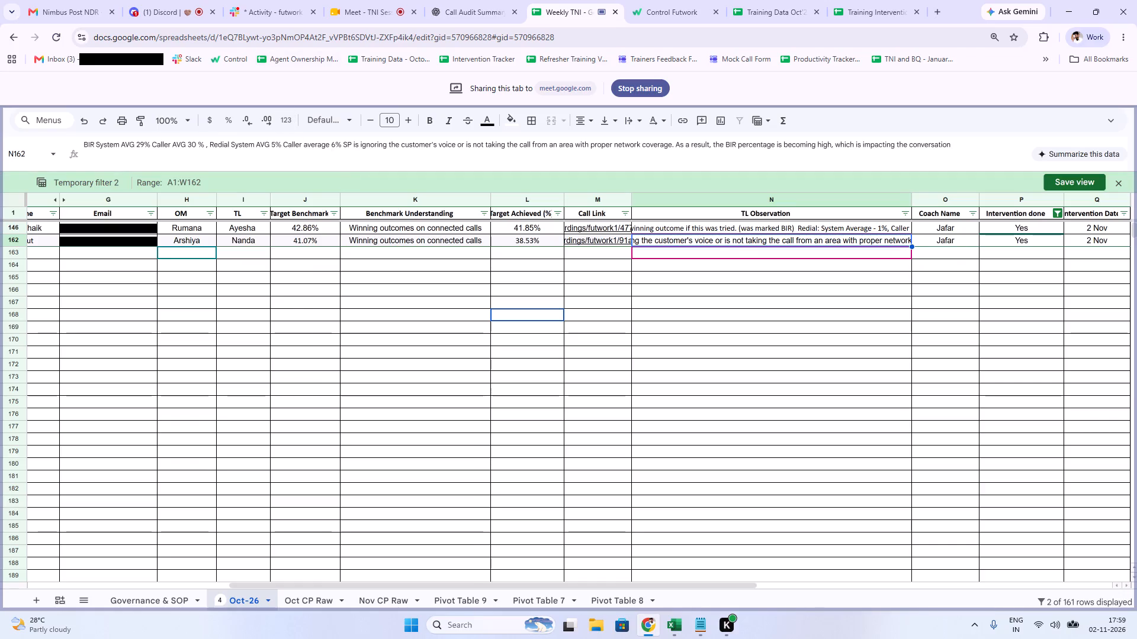
{"action": "left_click_drag", "start_coordinate": [384, 145], "coordinate": [518, 146]}
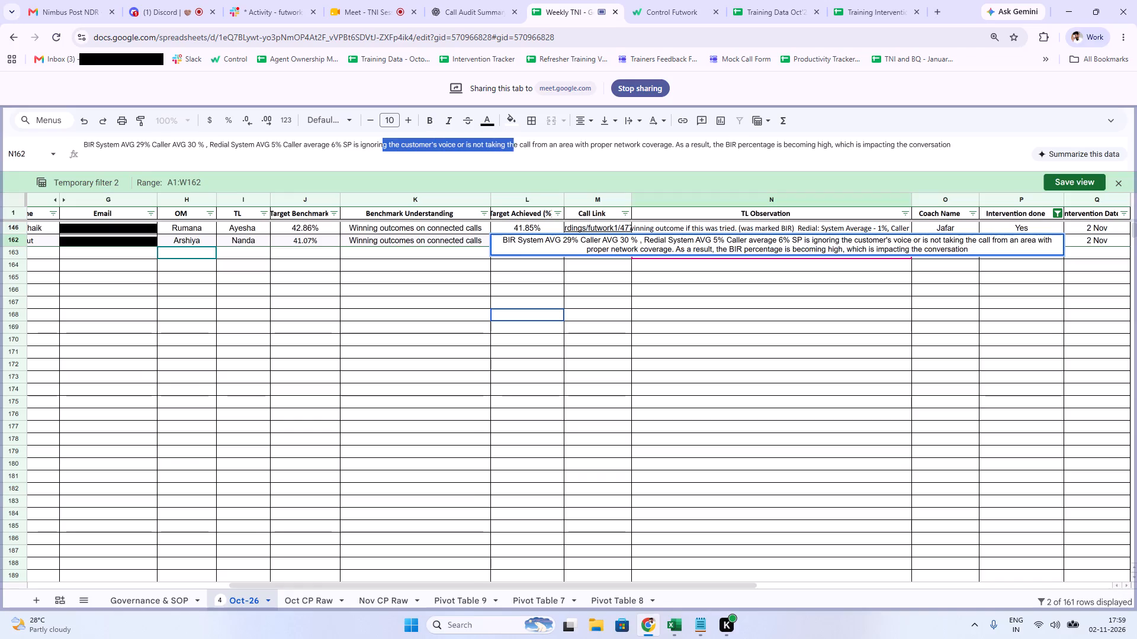
{"action": "left_click_drag", "start_coordinate": [518, 146], "coordinate": [649, 146]}
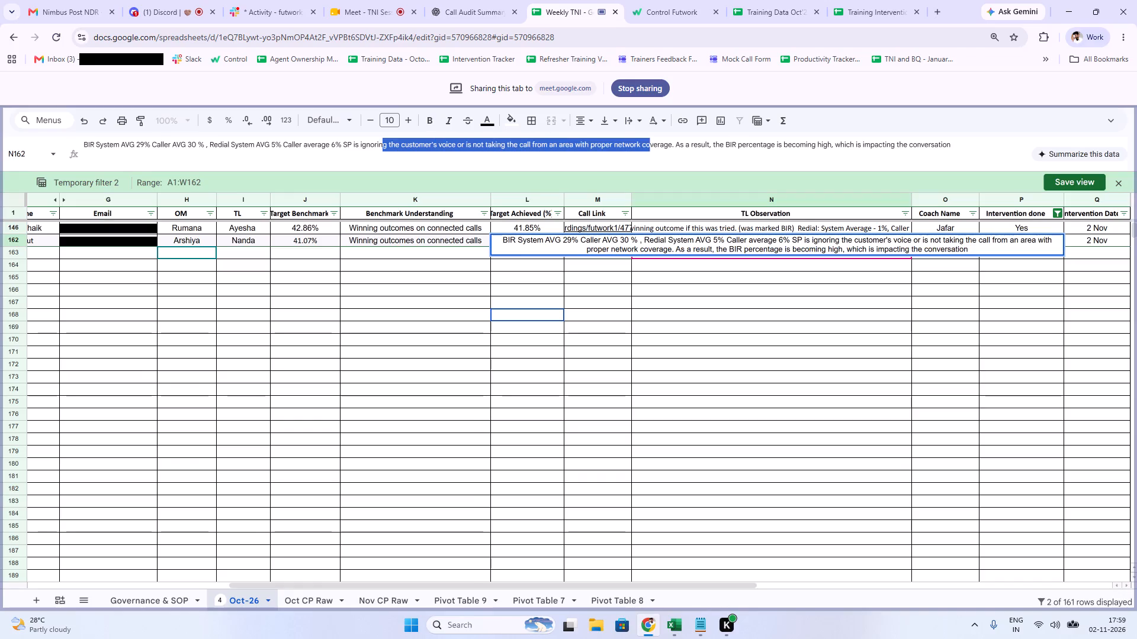
{"action": "left_click_drag", "start_coordinate": [649, 146], "coordinate": [663, 147]}
{"action": "left_click_drag", "start_coordinate": [663, 147], "coordinate": [714, 149]}
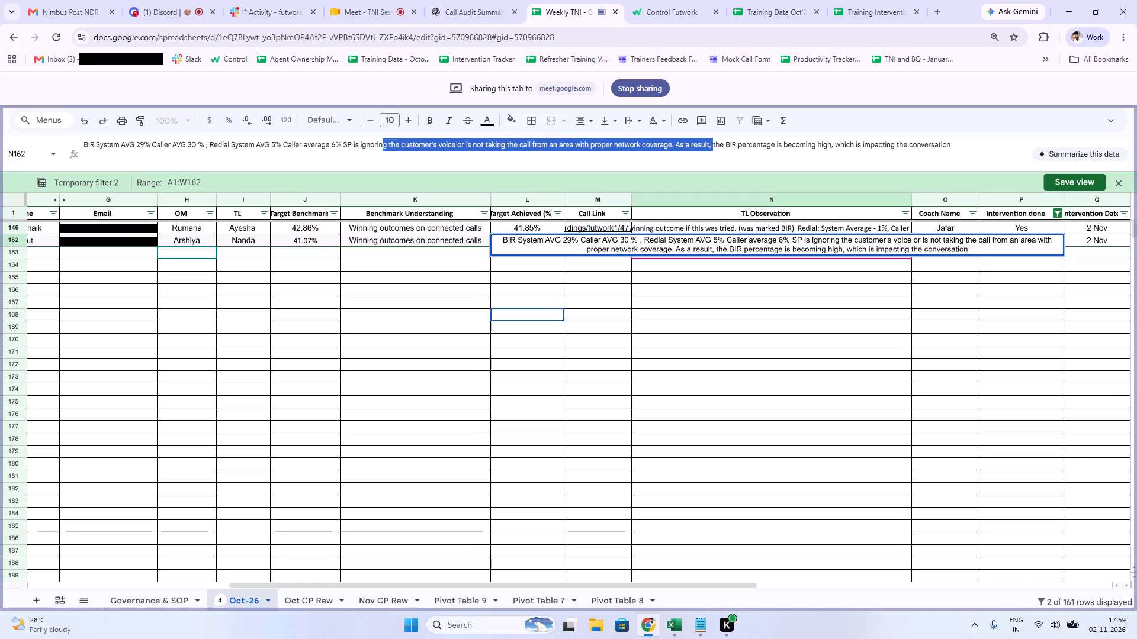
{"action": "left_click_drag", "start_coordinate": [714, 149], "coordinate": [916, 158]}
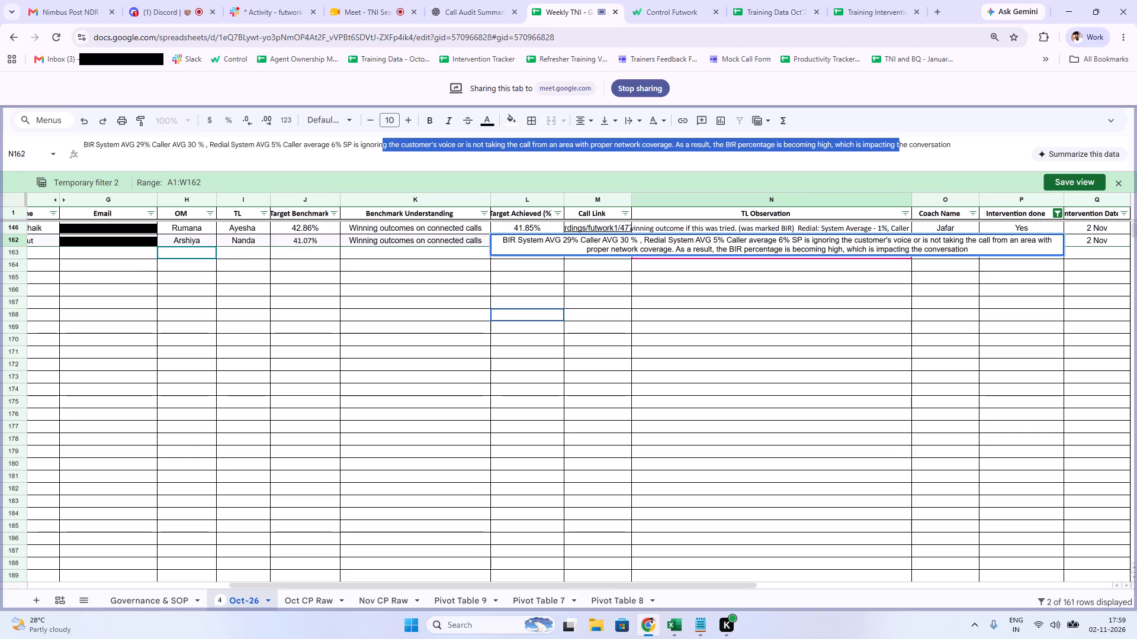
{"action": "left_click_drag", "start_coordinate": [916, 158], "coordinate": [1024, 167]}
{"action": "left_click", "coordinate": [713, 342]}
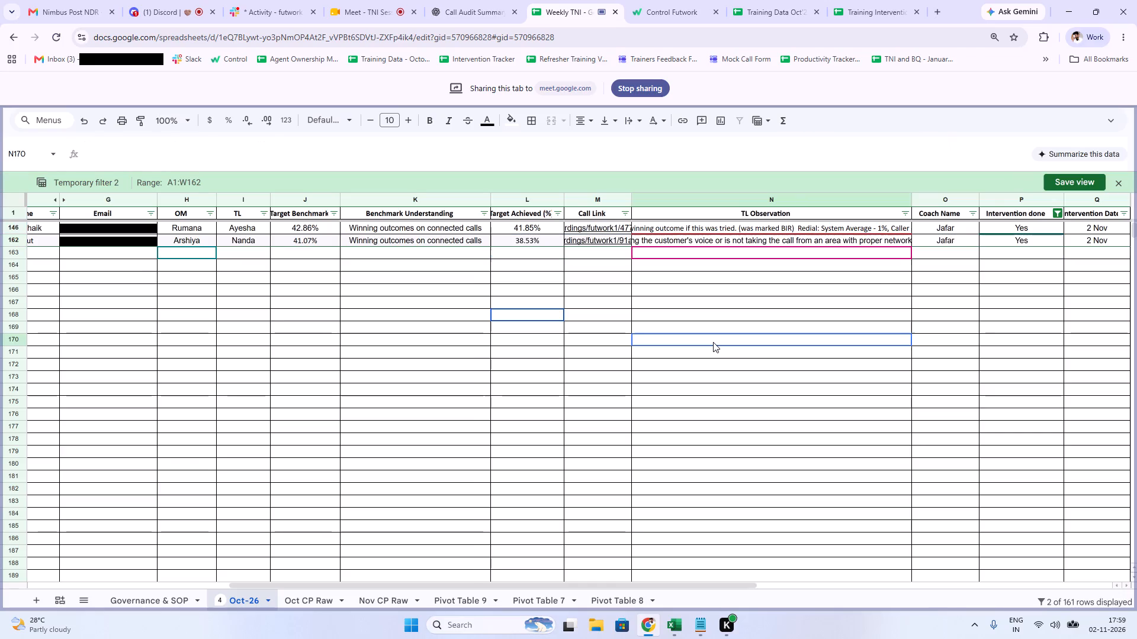
Reread the TL Observation in row 146.
{"action": "scroll", "coordinate": [713, 342], "scroll_direction": "up", "scroll_amount": 4}
{"action": "key", "text": "Up"}
{"action": "key", "text": "Up"}
{"action": "key", "text": "Up"}
{"action": "key", "text": "Up"}
{"action": "key", "text": "Up"}
{"action": "key", "text": "Up"}
{"action": "key", "text": "Up"}
{"action": "key", "text": "Up"}
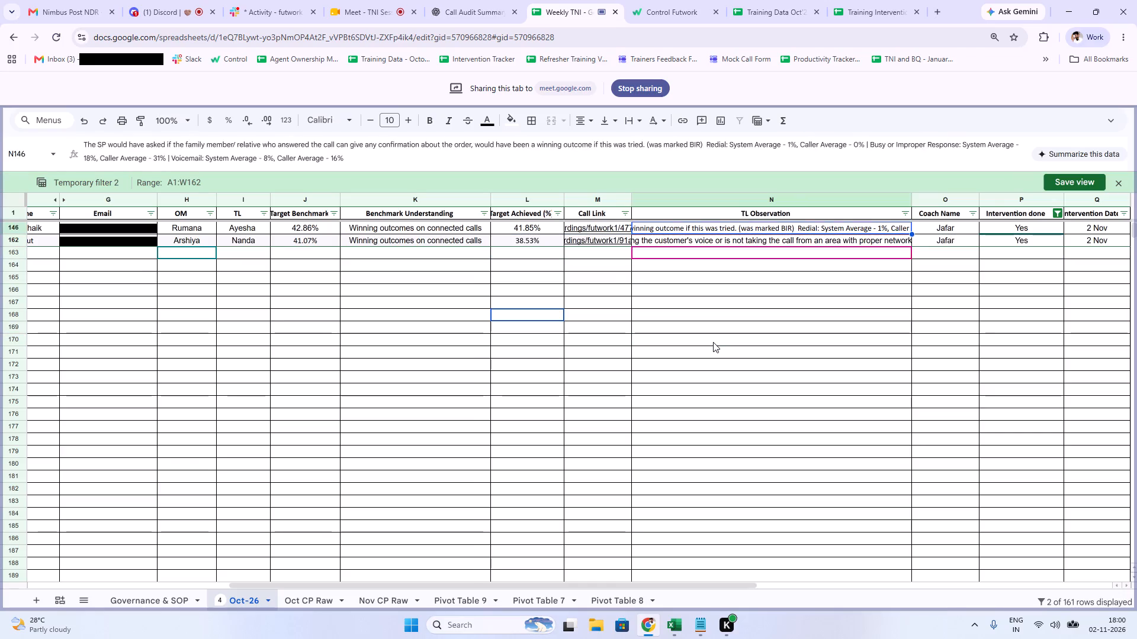
Check row 162's intervention entries and its post-intervention columns through to the TNI Session Link.
{"action": "key", "text": "Right"}
{"action": "key", "text": "Down"}
{"action": "key", "text": "Right"}
{"action": "key", "text": "Right"}
{"action": "key", "text": "ctrl+Right"}
{"action": "key", "text": "ctrl+Left"}
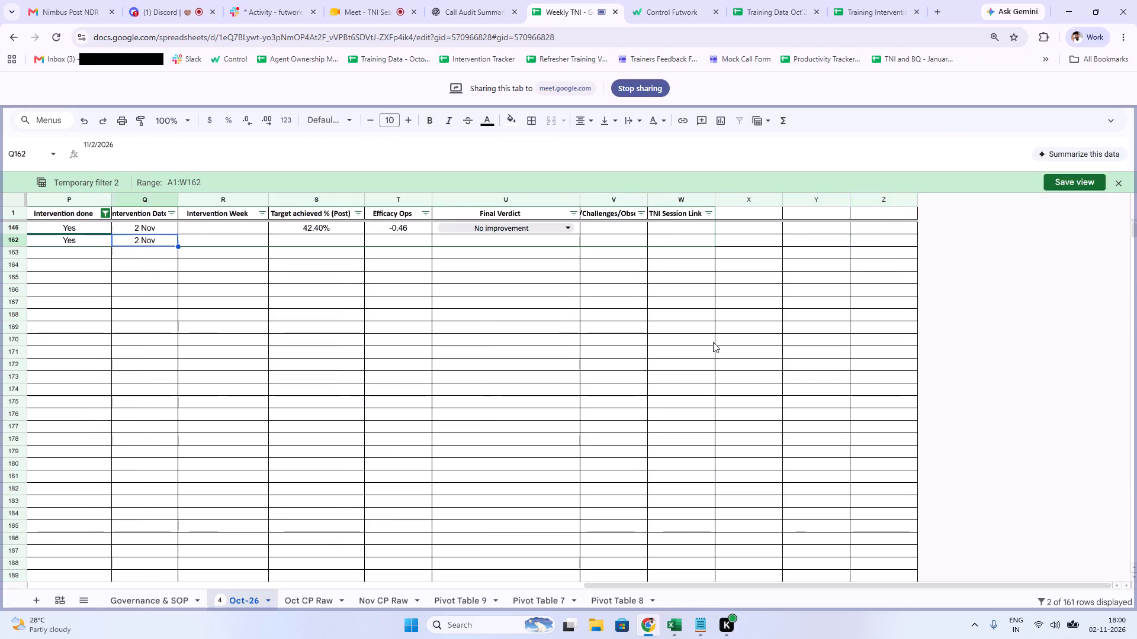
{"action": "key", "text": "ctrl+Left"}
{"action": "key", "text": "ctrl+Right"}
{"action": "key", "text": "Right"}
{"action": "key", "text": "ctrl+Left"}
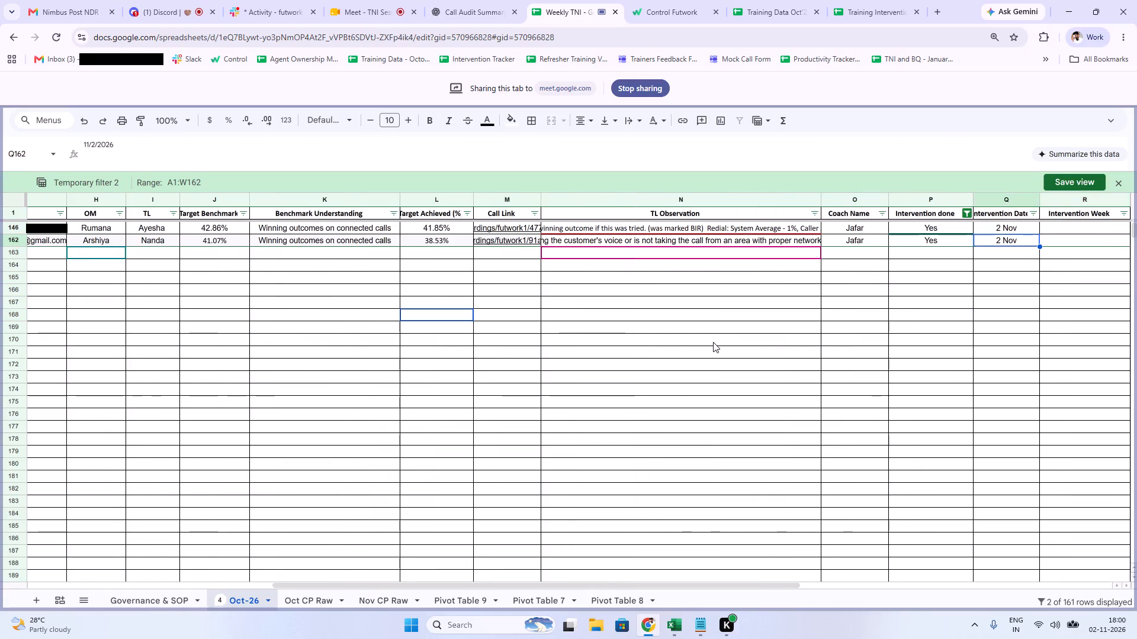
{"action": "key", "text": "ctrl+Right"}
{"action": "key", "text": "ctrl+Left"}
{"action": "key", "text": "Right"}
{"action": "key", "text": "Right"}
{"action": "key", "text": "Left"}
{"action": "key", "text": "ctrl+Left"}
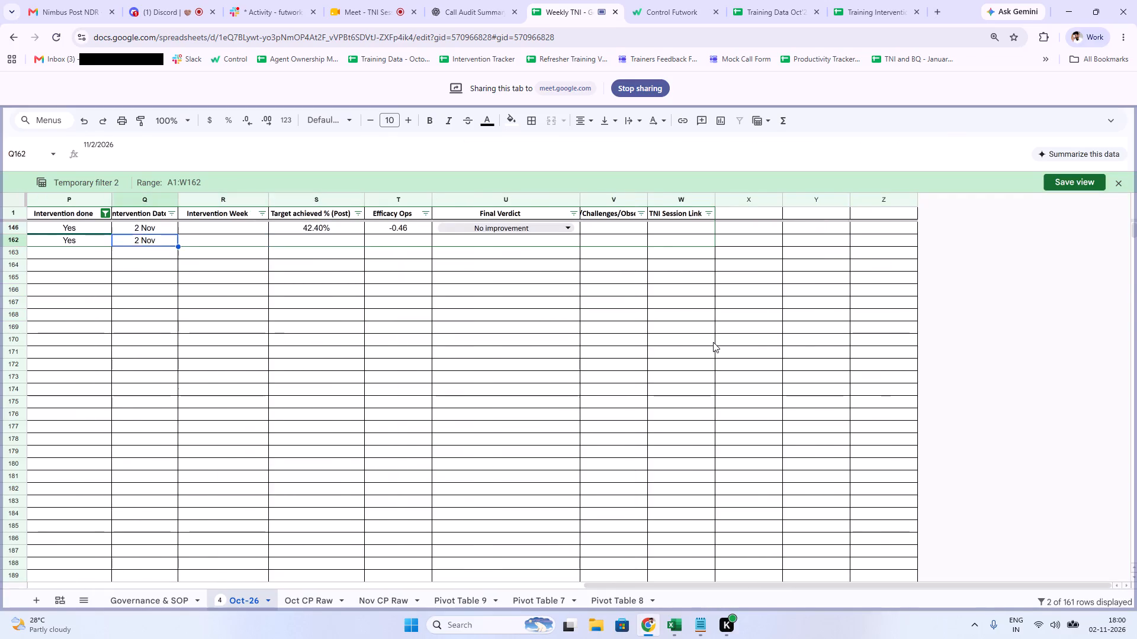
Review the two filtered 30-Oct Logistics rows from the date column through to row 162's Intervention done and Intervention Week.
{"action": "key", "text": "ctrl+Left"}
{"action": "key", "text": "ctrl+Left"}
{"action": "key", "text": "ctrl+Left"}
{"action": "key", "text": "ctrl+Left"}
{"action": "key", "text": "ctrl+Left"}
{"action": "key", "text": "ctrl+Left"}
{"action": "key", "text": "ctrl+Left"}
{"action": "key", "text": "ctrl+Left"}
{"action": "key", "text": "ctrl+Up"}
{"action": "key", "text": "Down"}
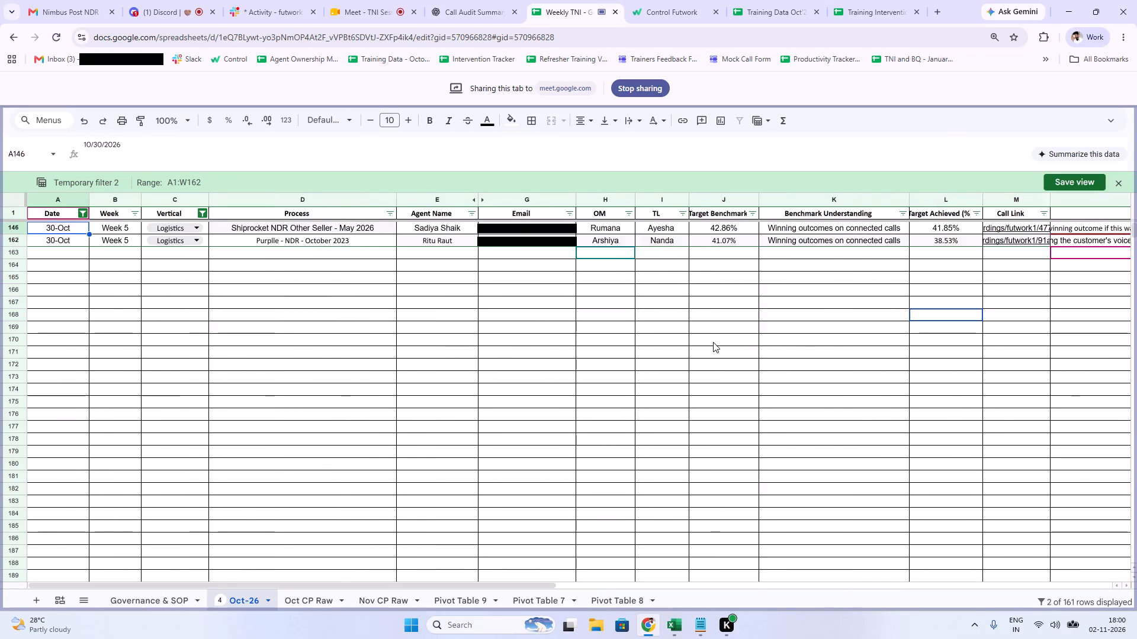
{"action": "key", "text": "ctrl+Down"}
{"action": "key", "text": "ctrl+Right"}
{"action": "key", "text": "ctrl+Left"}
{"action": "key", "text": "ctrl+Right"}
{"action": "key", "text": "Right"}
{"action": "key", "text": "Right"}
{"action": "key", "text": "Left"}
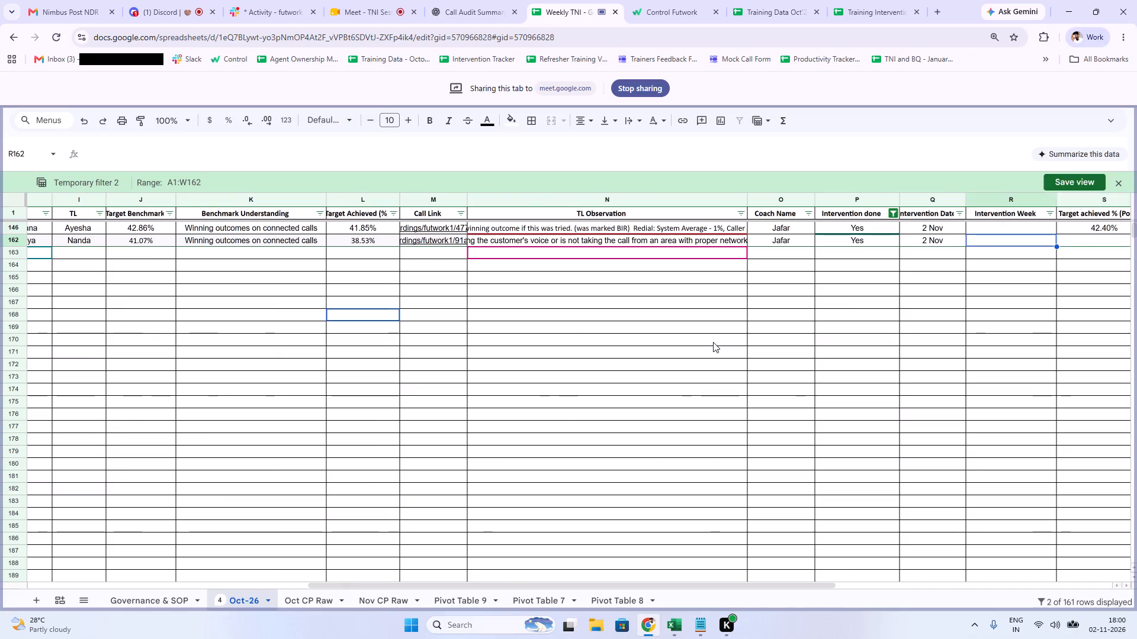
{"action": "key", "text": "Left"}
{"action": "key", "text": "Left"}
{"action": "key", "text": "Right"}
{"action": "key", "text": "Left"}
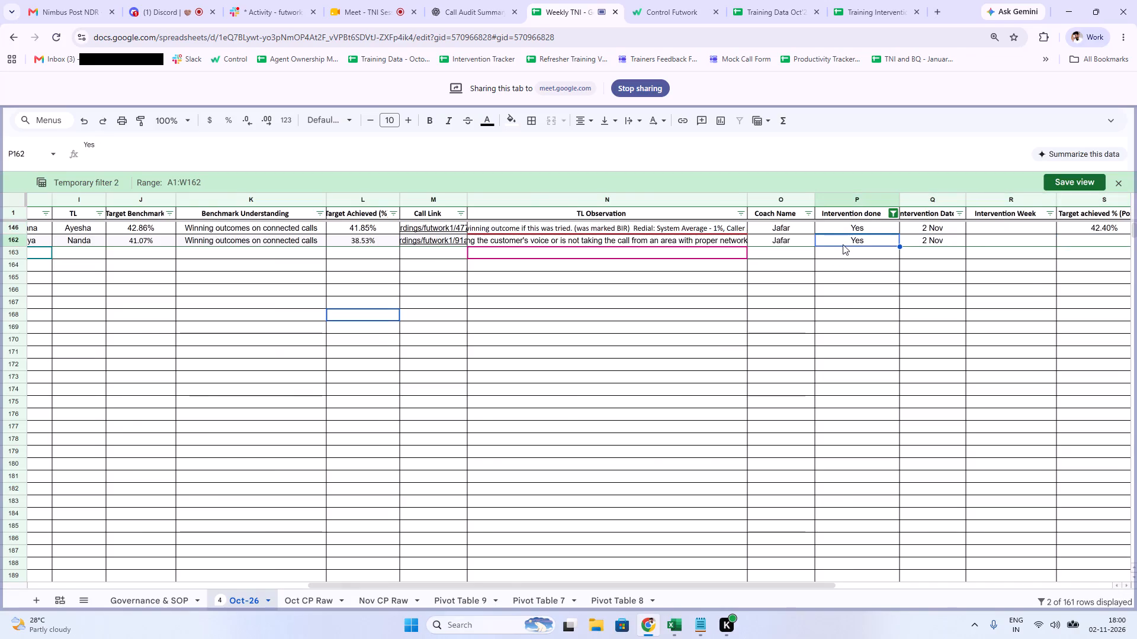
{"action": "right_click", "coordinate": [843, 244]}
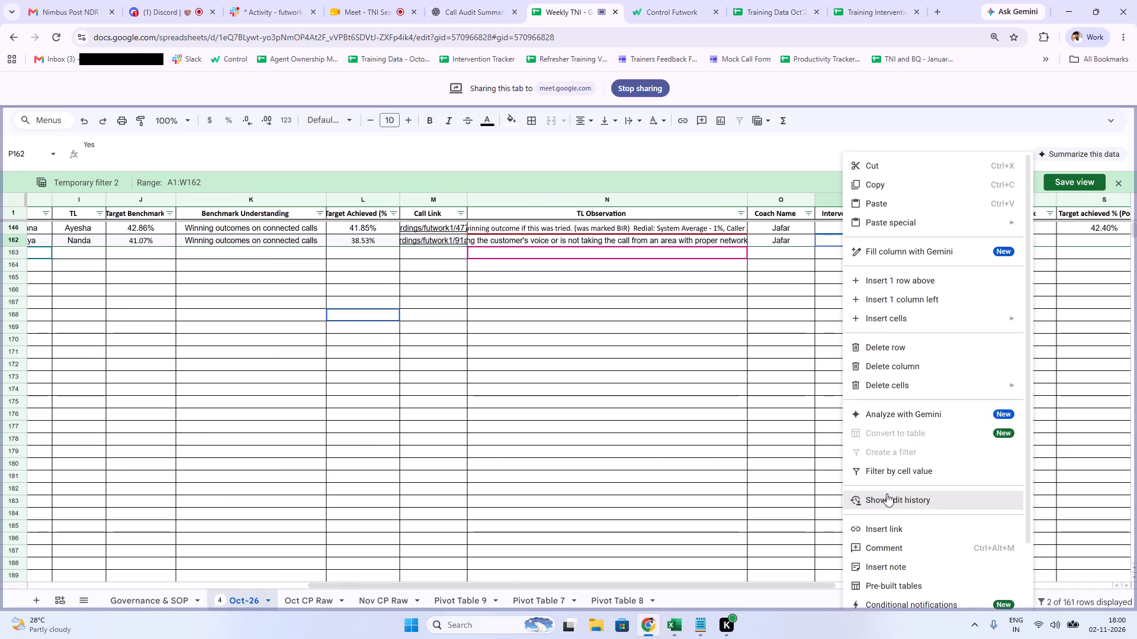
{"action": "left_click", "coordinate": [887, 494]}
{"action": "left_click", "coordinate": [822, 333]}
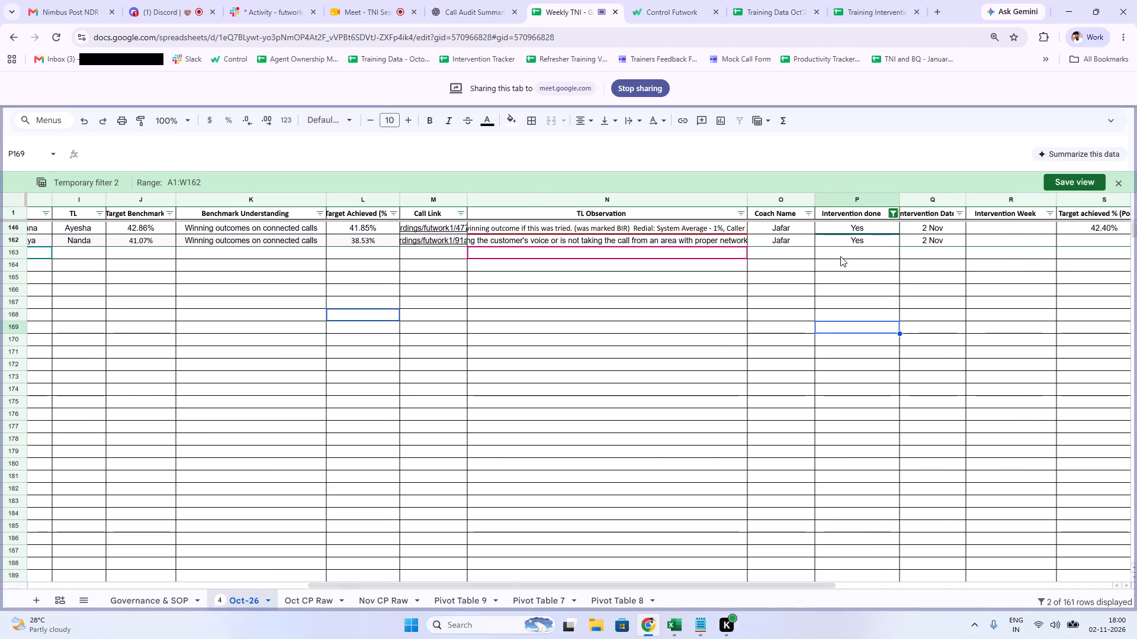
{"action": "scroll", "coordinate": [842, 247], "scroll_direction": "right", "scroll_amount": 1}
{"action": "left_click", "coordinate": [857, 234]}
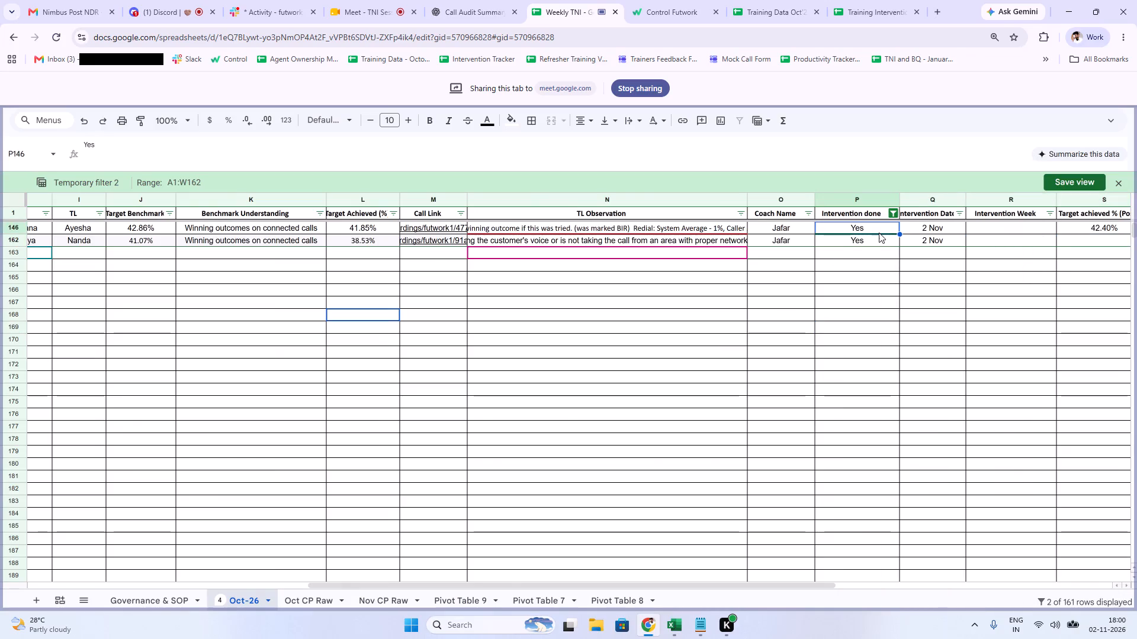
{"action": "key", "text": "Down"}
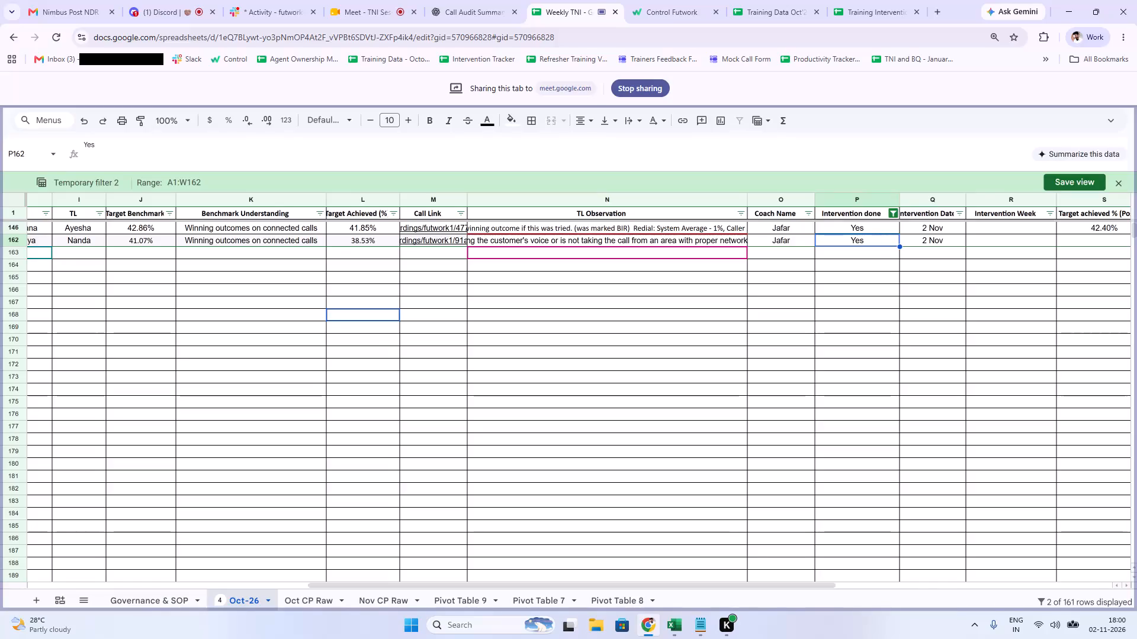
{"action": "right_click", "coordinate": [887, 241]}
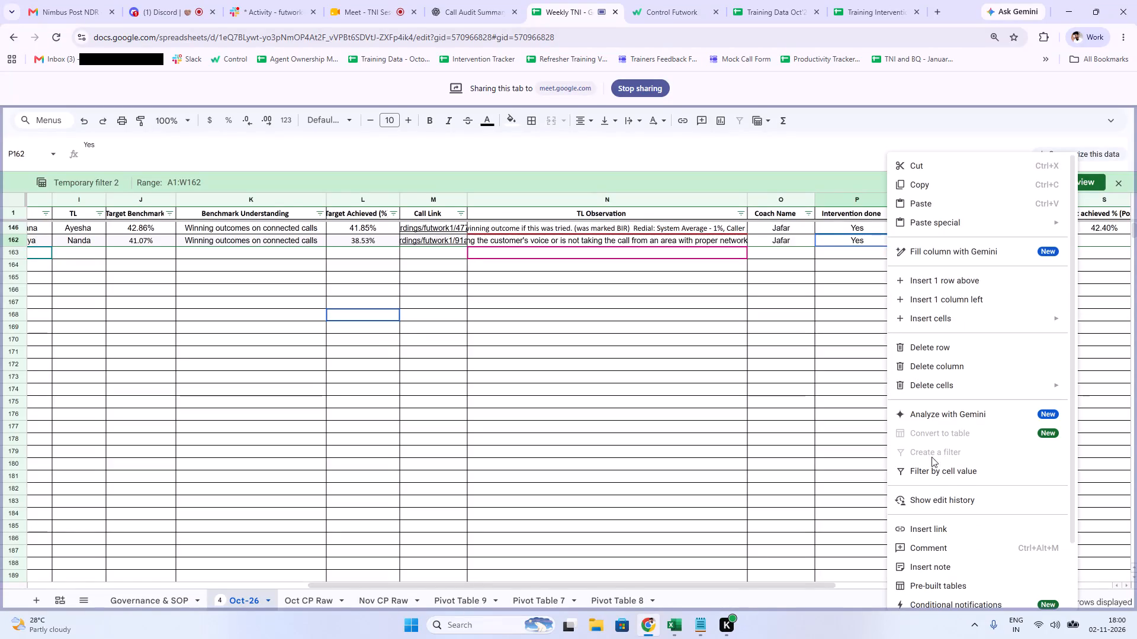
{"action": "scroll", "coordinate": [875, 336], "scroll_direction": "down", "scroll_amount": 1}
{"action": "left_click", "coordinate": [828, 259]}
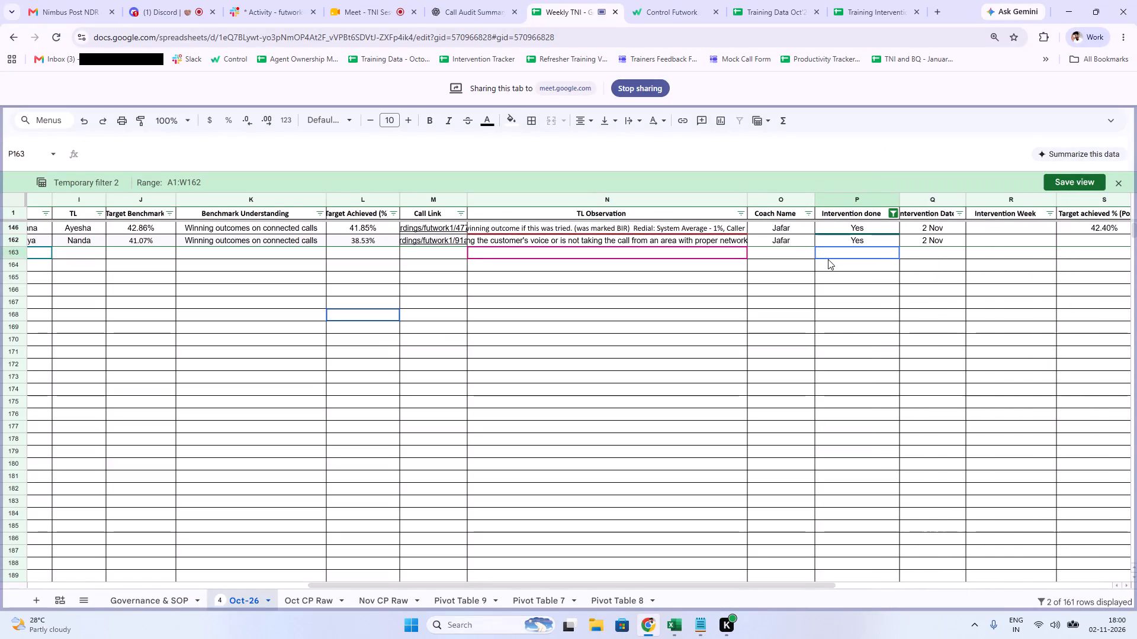
Add the comment "SP is dialing less on this project" to row 162's Intervention done cell.
{"action": "right_click", "coordinate": [840, 243]}
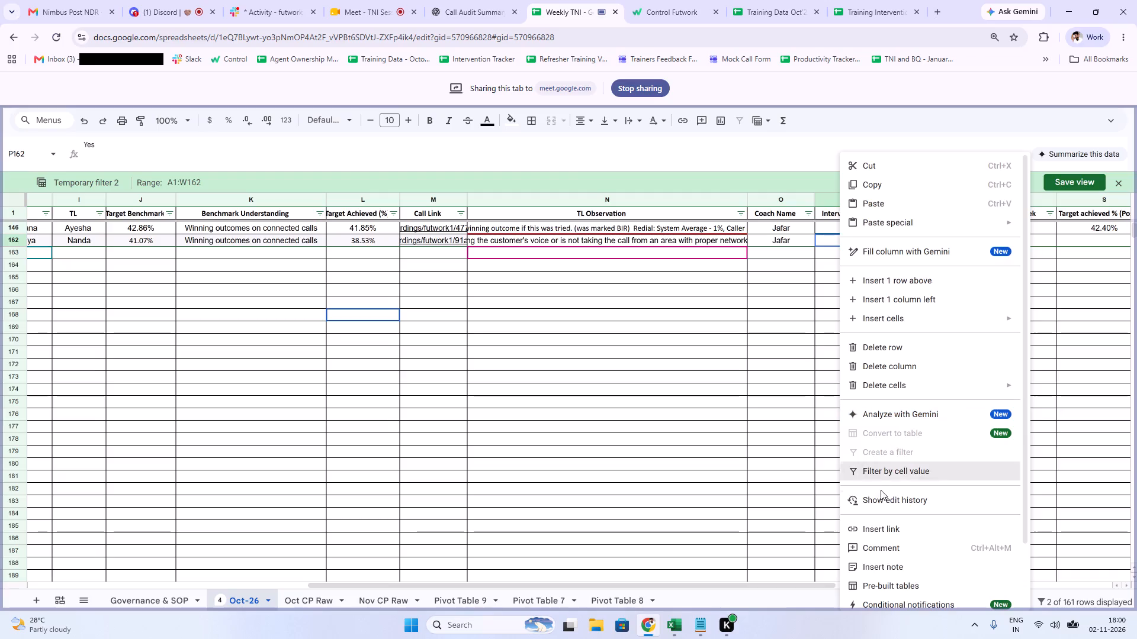
{"action": "left_click", "coordinate": [872, 544]}
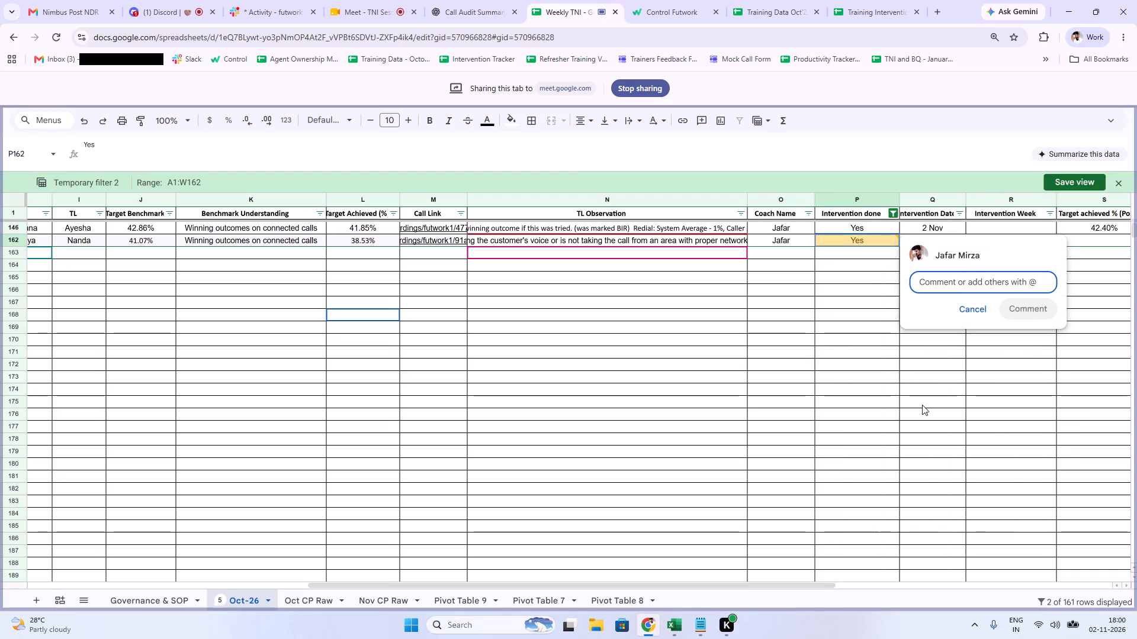
{"action": "type", "text": "SP is dialing less on this proje"}
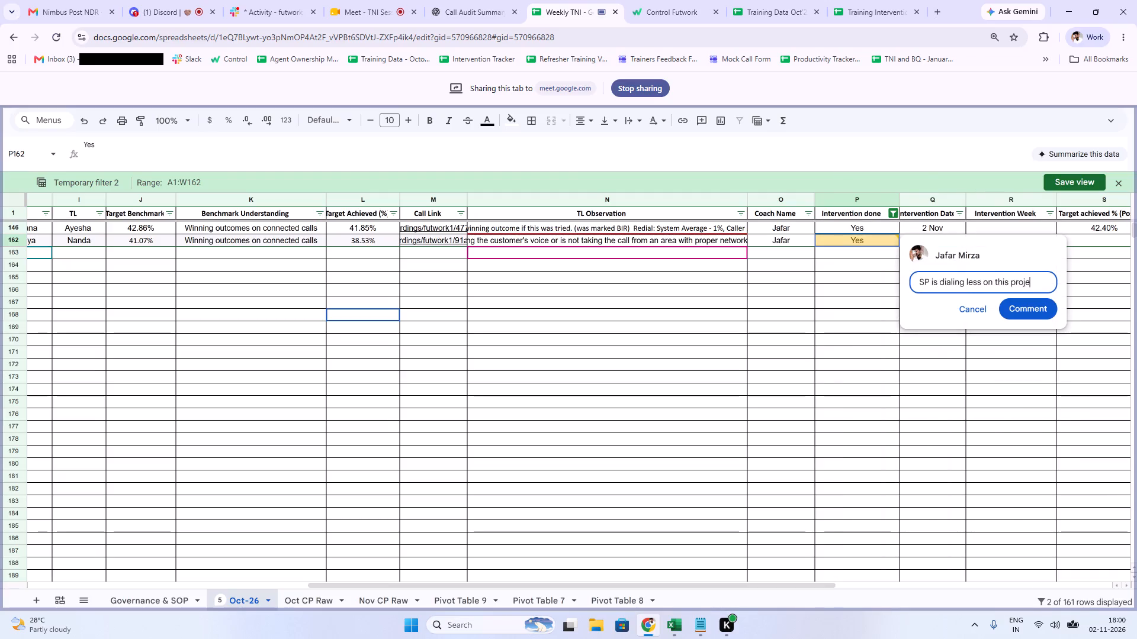
{"action": "type", "text": "ct"}
{"action": "key", "text": "Return"}
{"action": "left_click", "coordinate": [1030, 323]}
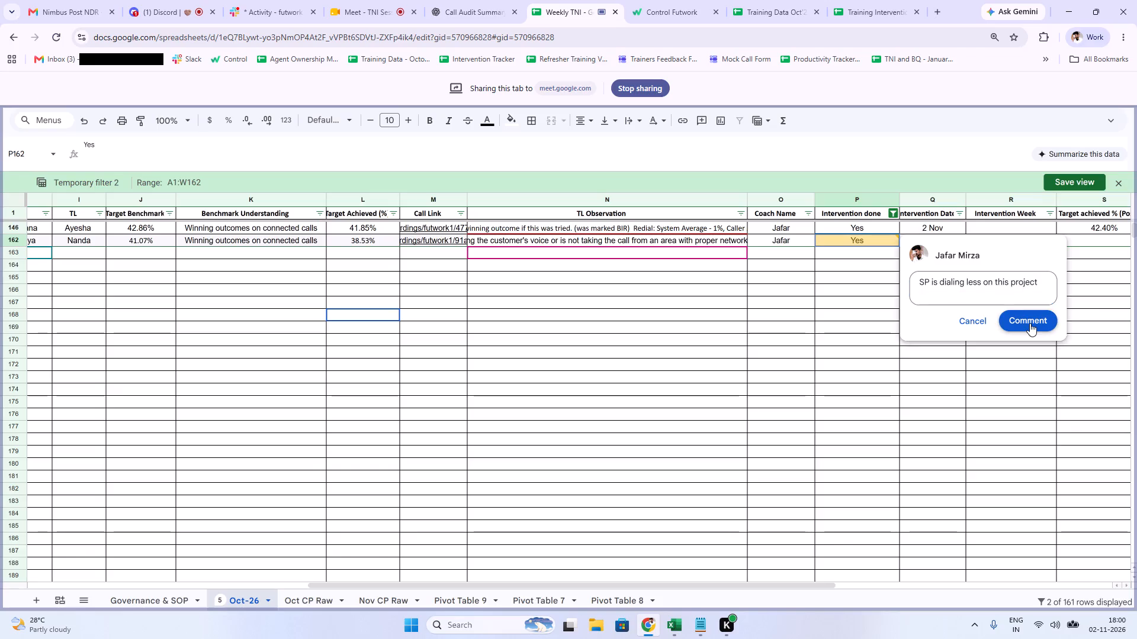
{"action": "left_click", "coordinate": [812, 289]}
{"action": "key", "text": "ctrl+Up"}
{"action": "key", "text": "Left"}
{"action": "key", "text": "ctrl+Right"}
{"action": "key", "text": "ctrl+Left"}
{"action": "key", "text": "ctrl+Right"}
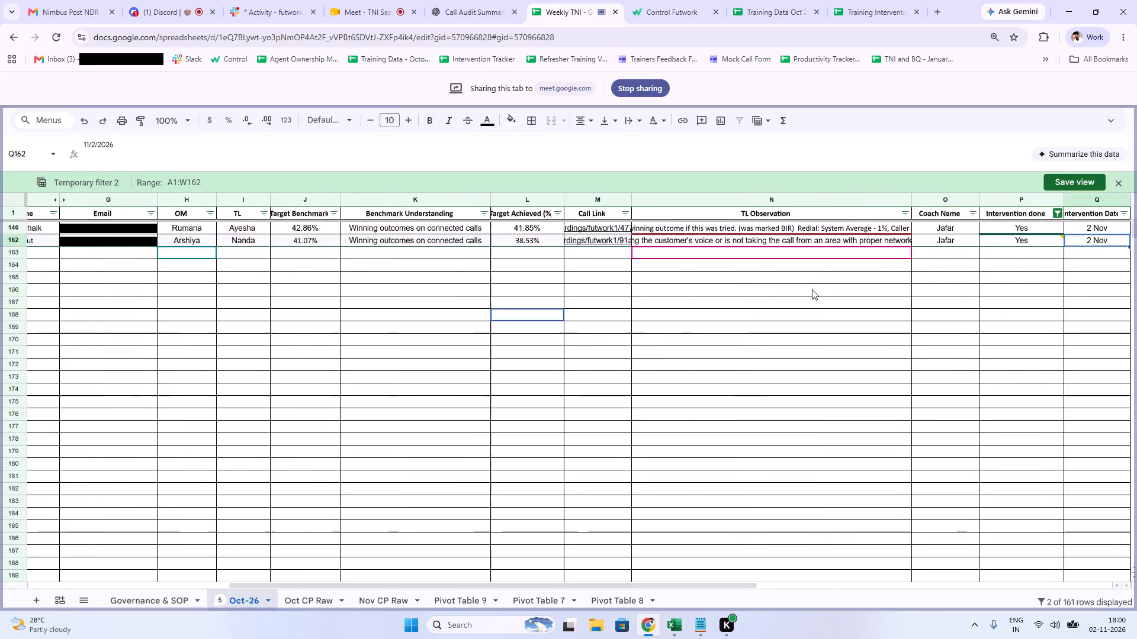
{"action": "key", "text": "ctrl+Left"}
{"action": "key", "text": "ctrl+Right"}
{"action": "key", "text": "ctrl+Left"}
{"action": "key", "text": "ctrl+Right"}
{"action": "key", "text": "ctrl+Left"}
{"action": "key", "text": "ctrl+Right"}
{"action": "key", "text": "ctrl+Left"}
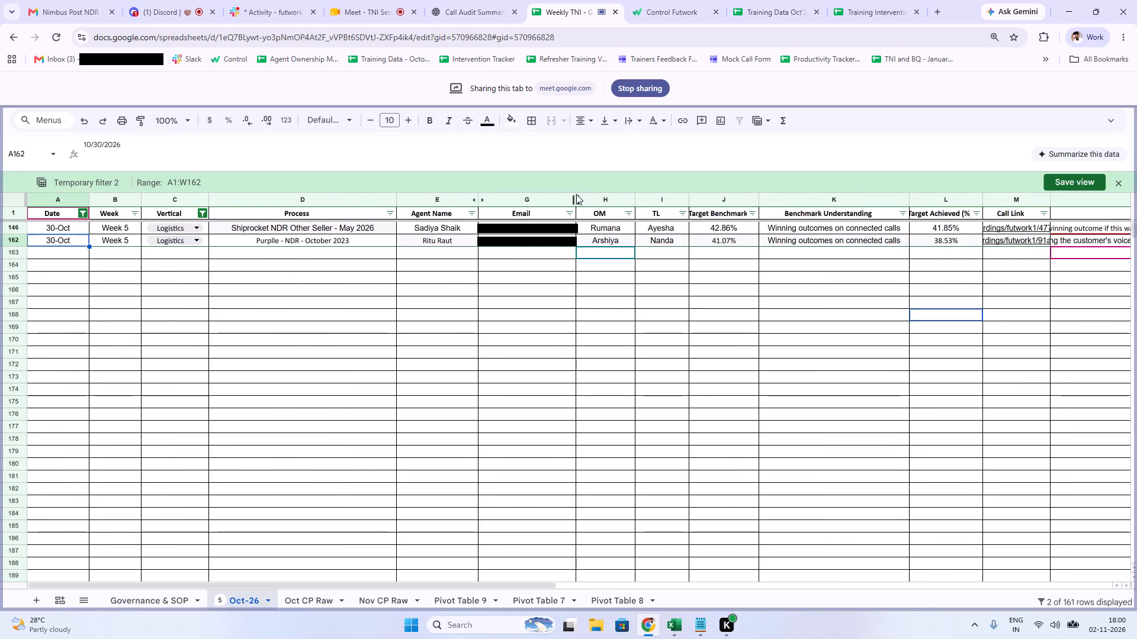
Narrow the Process column in the Oct-26 sheet so it just fits its longest visible project name.
{"action": "left_click_drag", "start_coordinate": [576, 194], "coordinate": [592, 194]}
{"action": "left_click", "coordinate": [681, 268]}
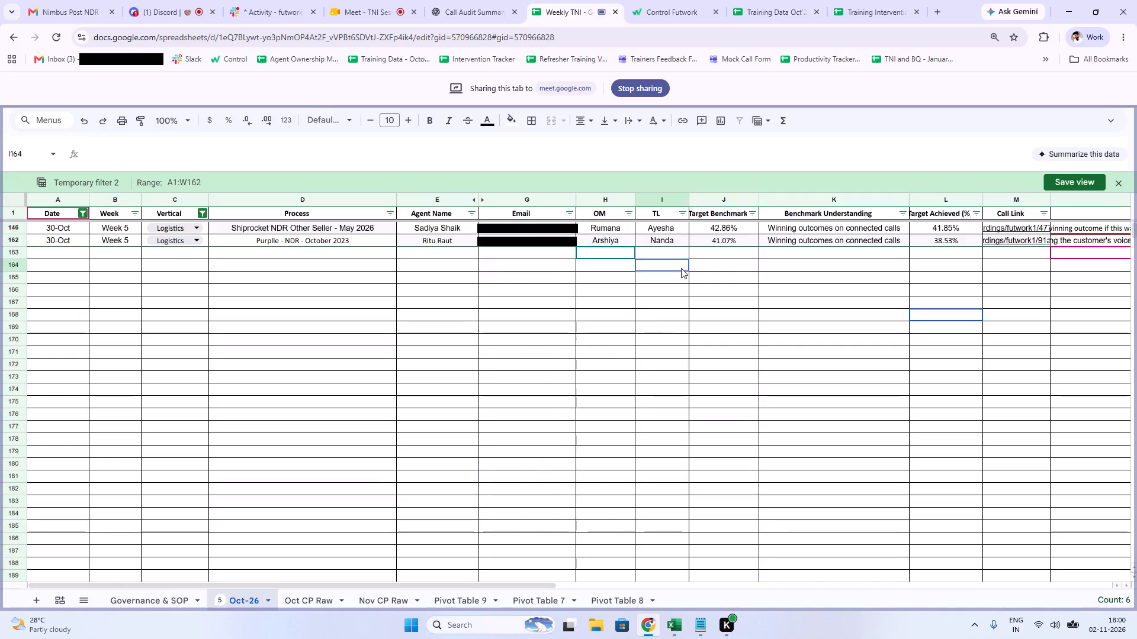
{"action": "key", "text": "ctrl+Up"}
{"action": "key", "text": "Left"}
{"action": "key", "text": "ctrl+Left"}
{"action": "key", "text": "Right"}
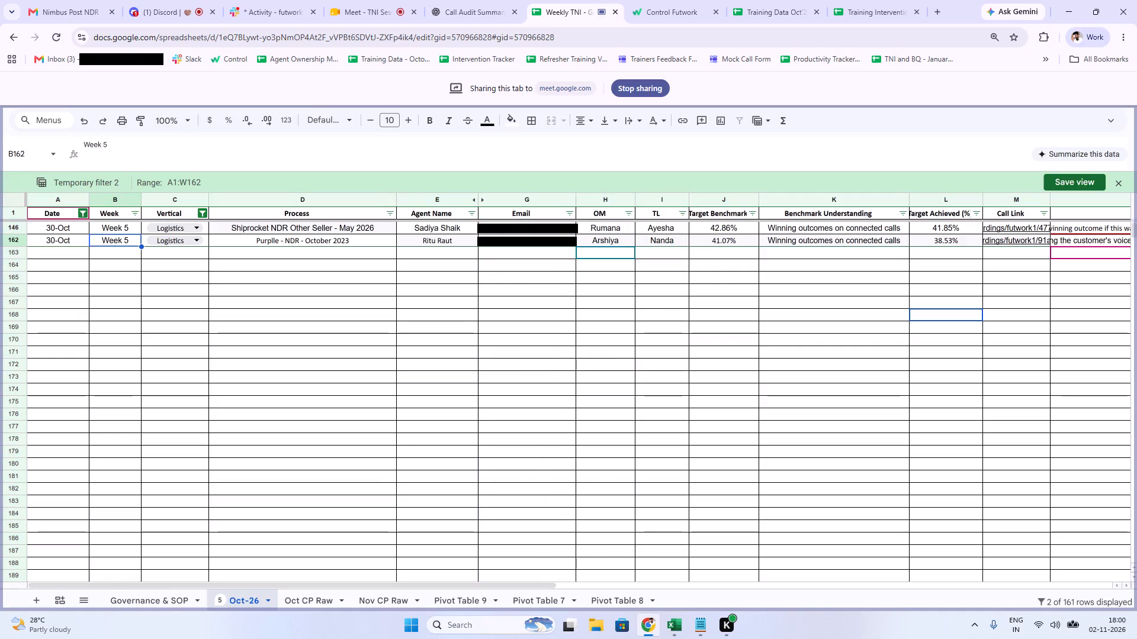
{"action": "left_click_drag", "start_coordinate": [398, 199], "coordinate": [364, 201]}
{"action": "left_click", "coordinate": [394, 272]}
{"action": "key", "text": "ctrl+Up"}
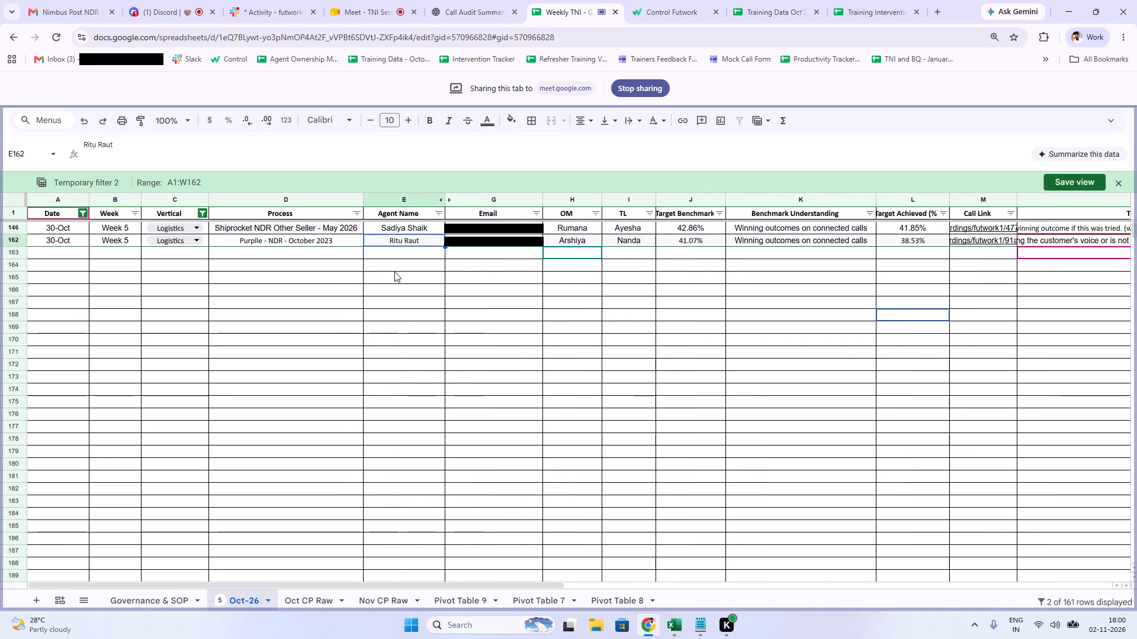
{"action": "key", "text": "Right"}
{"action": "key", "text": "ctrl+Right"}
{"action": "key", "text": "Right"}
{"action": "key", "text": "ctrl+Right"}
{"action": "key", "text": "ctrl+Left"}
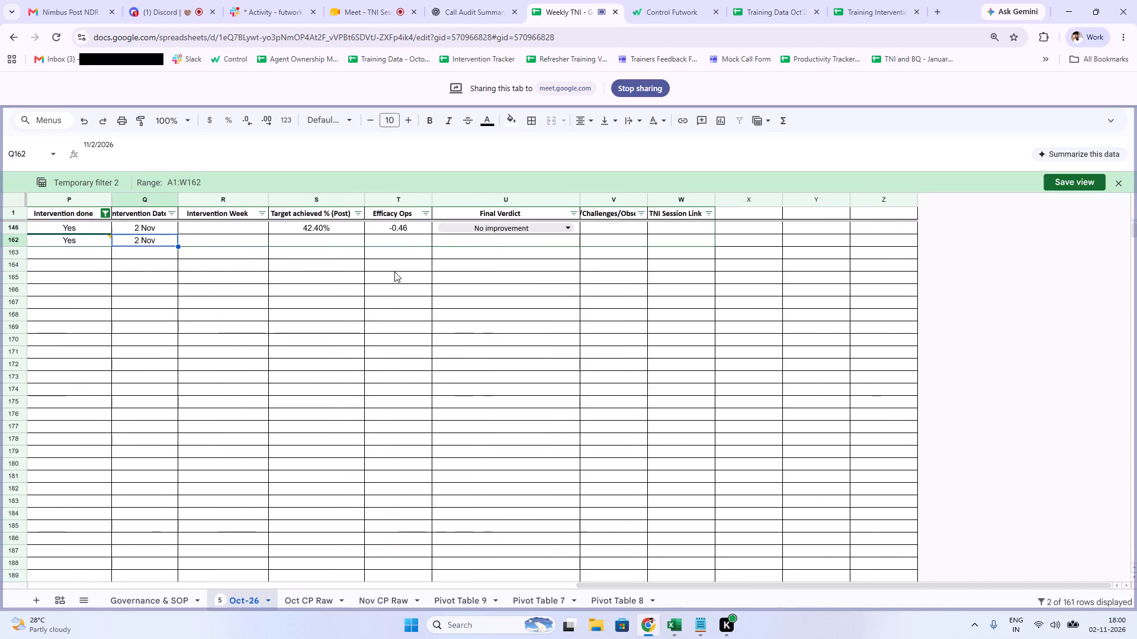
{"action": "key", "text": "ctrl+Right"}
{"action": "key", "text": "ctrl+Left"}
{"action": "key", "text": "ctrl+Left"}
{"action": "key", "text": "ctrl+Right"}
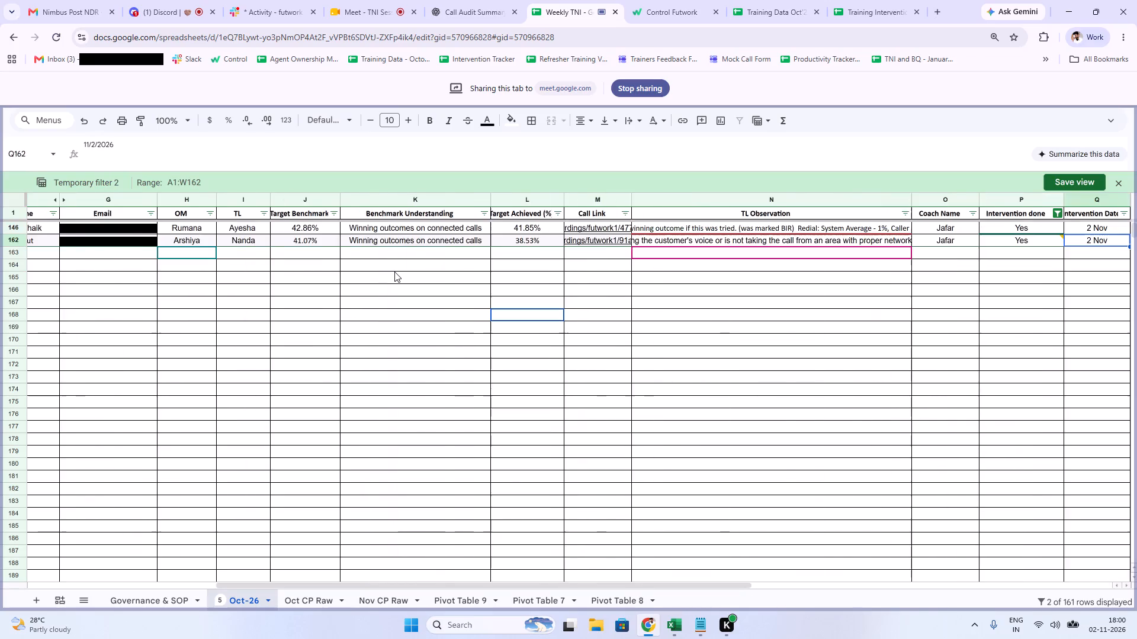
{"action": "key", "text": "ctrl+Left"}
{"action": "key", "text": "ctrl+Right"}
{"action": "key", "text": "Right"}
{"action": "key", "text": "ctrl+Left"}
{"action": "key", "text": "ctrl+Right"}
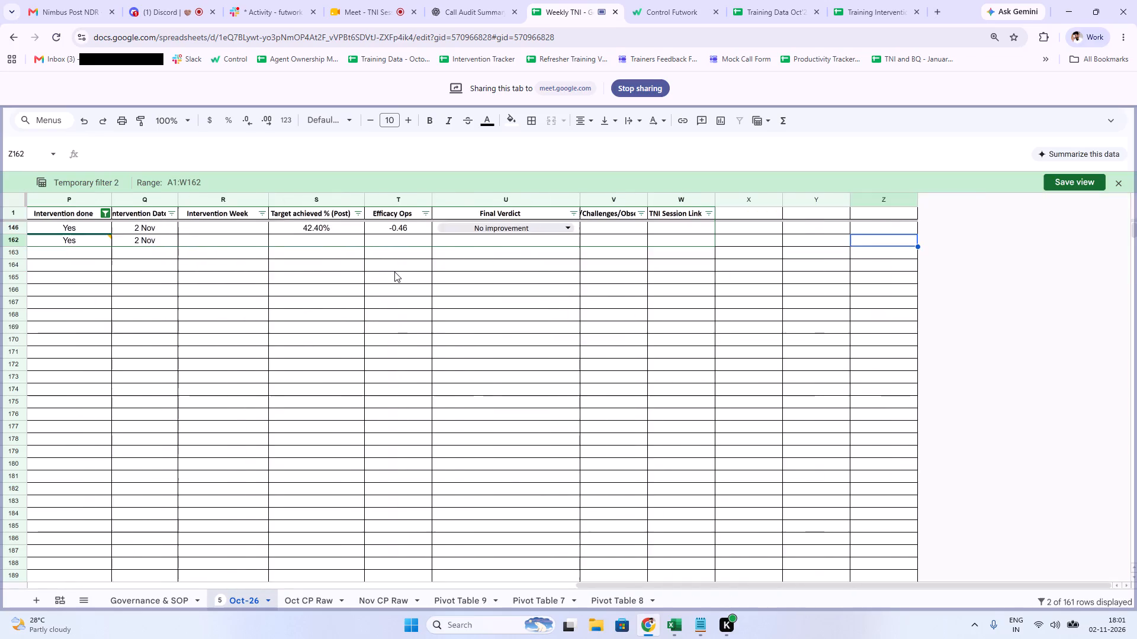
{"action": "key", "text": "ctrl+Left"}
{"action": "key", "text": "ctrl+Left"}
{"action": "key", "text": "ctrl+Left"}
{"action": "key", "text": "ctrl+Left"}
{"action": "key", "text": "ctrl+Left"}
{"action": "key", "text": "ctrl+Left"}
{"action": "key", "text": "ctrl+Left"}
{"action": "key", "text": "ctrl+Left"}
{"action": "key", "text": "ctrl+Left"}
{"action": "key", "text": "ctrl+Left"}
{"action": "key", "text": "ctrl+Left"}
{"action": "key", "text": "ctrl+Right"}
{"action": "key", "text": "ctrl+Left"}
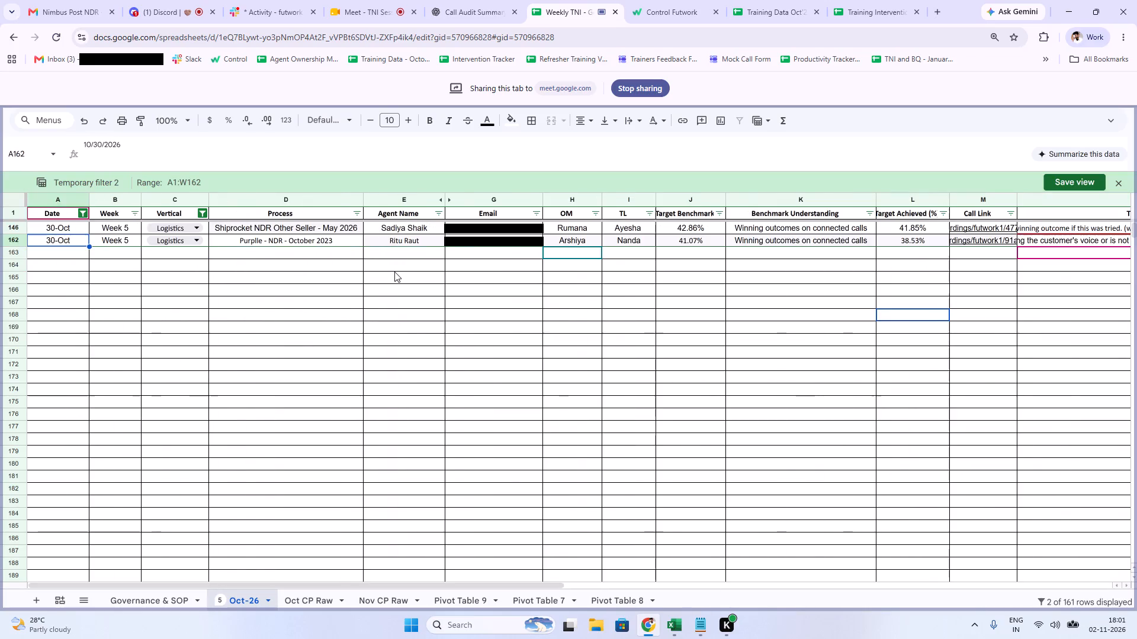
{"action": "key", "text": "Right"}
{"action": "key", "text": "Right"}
Switch to Control Futwork and search the hiring projects for Purplle.
{"action": "left_click", "coordinate": [664, 0]}
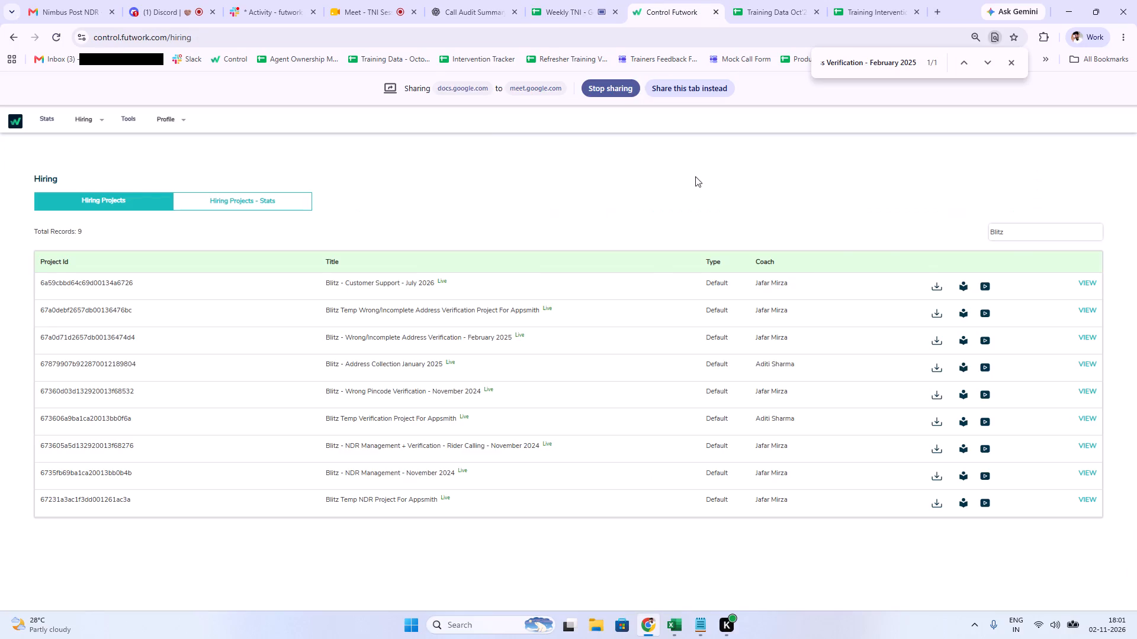
{"action": "left_click", "coordinate": [1008, 243]}
{"action": "left_click", "coordinate": [1008, 237]}
{"action": "key", "text": "ctrl+a"}
{"action": "type", "text": "Purplle"}
{"action": "key", "text": "space"}
{"action": "key", "text": "Return"}
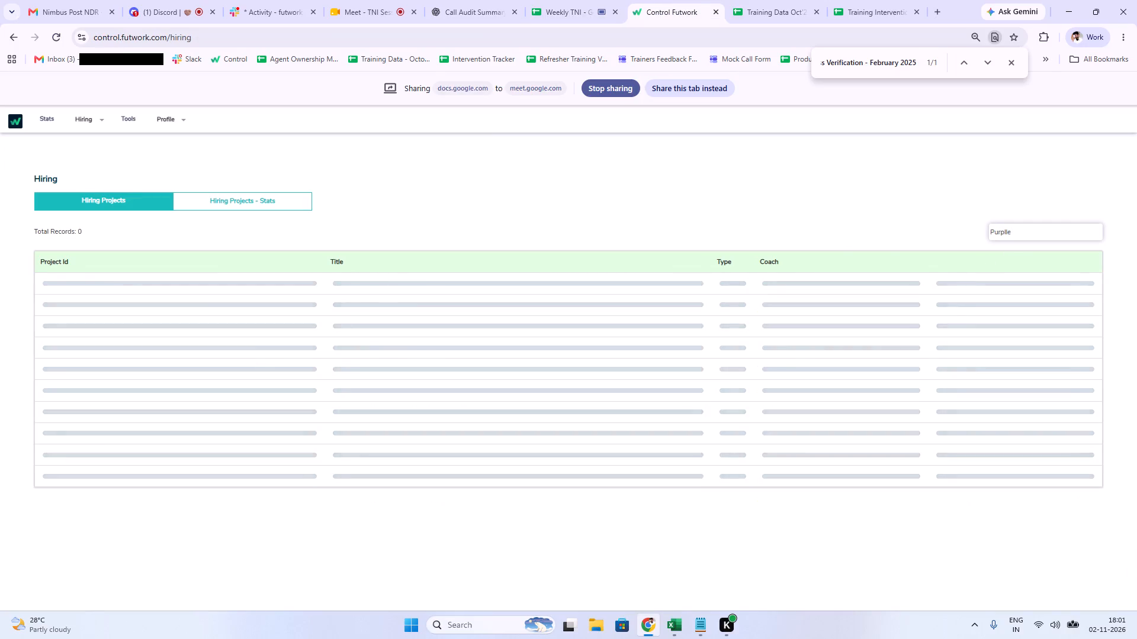
Read the Call Outcomes definitions in the project training of Purplle - NDR - October 2023, and close it.
{"action": "left_click", "coordinate": [963, 398]}
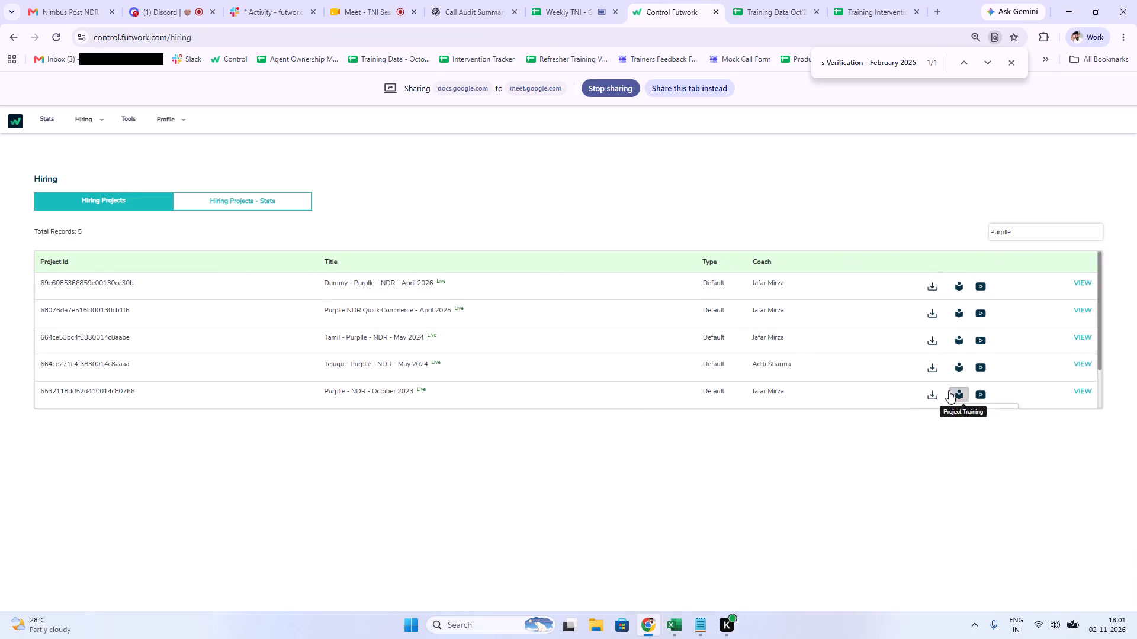
{"action": "scroll", "coordinate": [948, 389], "scroll_direction": "down", "scroll_amount": 3}
{"action": "left_click", "coordinate": [963, 378]}
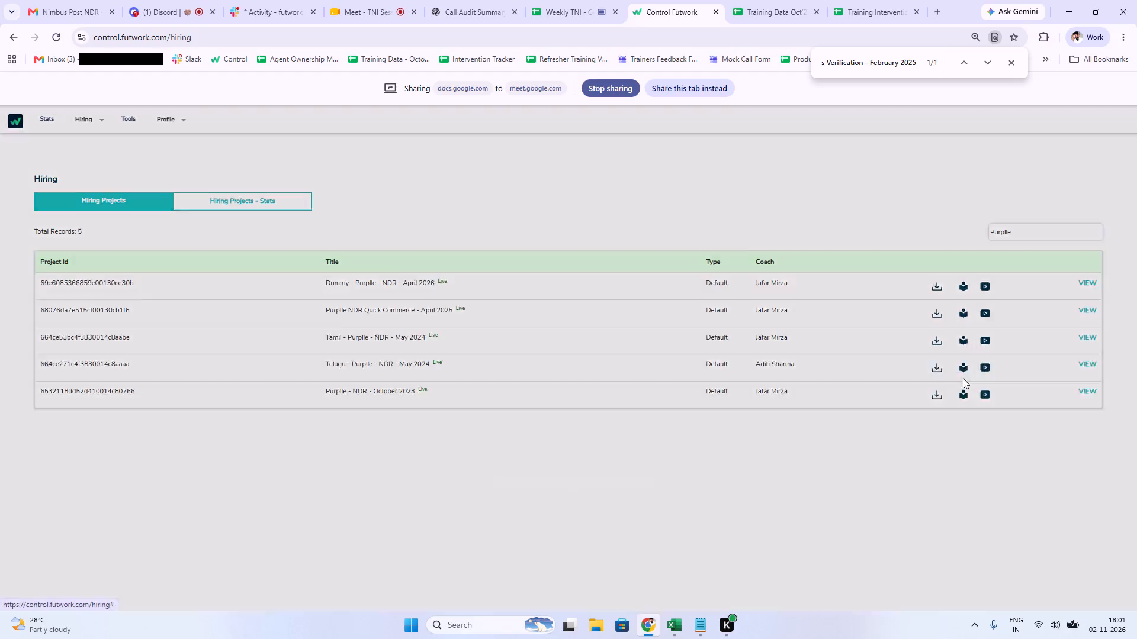
{"action": "scroll", "coordinate": [534, 460], "scroll_direction": "down", "scroll_amount": 7}
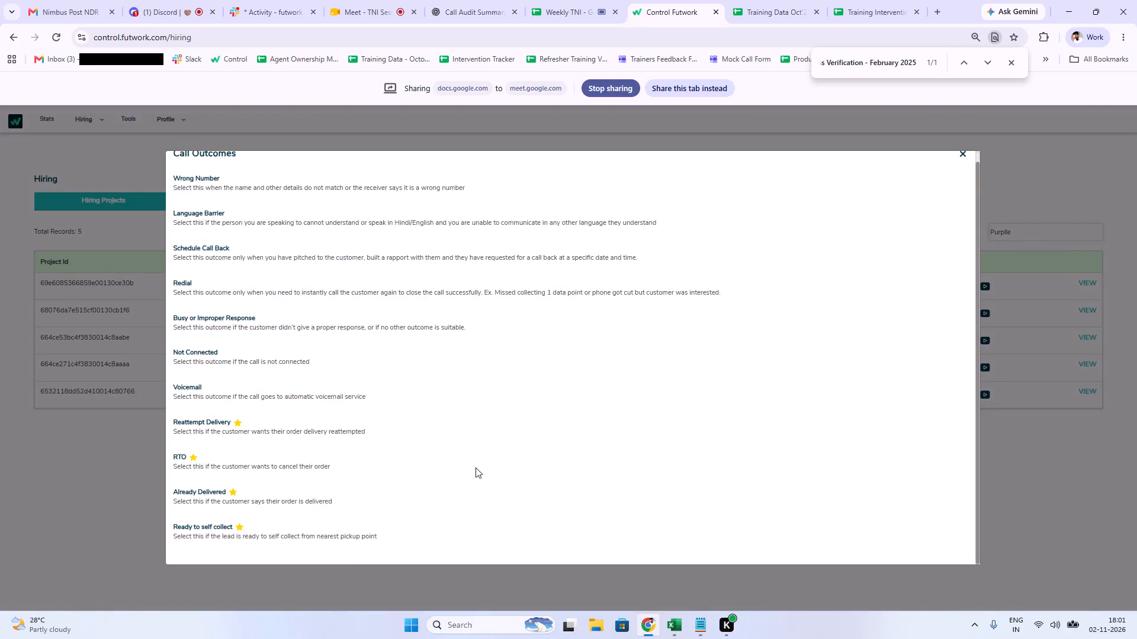
{"action": "left_click", "coordinate": [961, 152]}
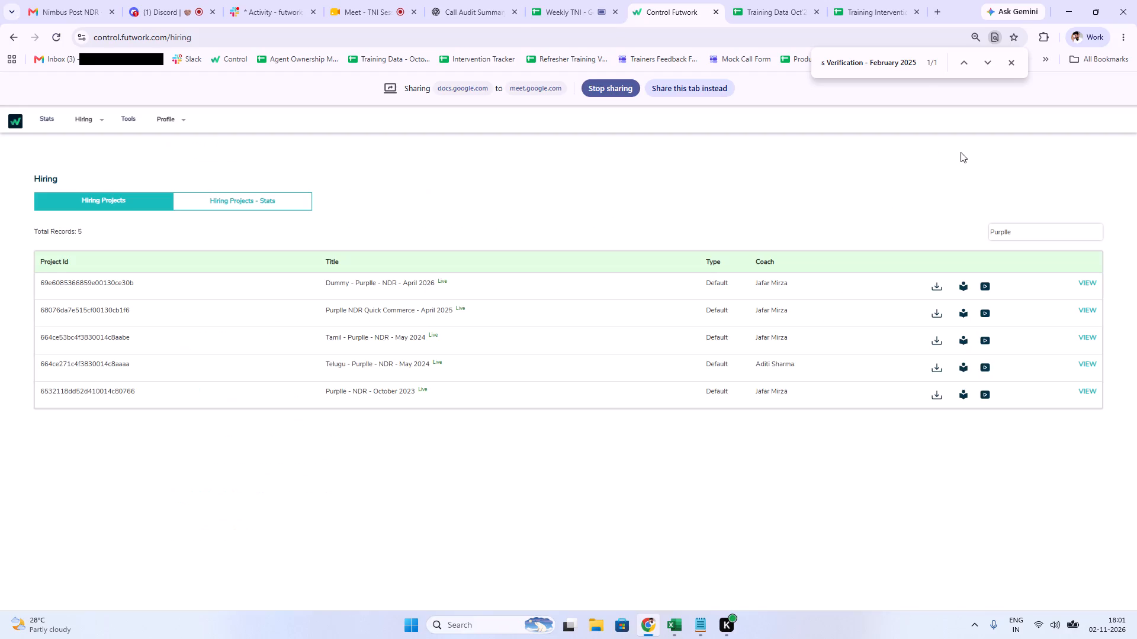